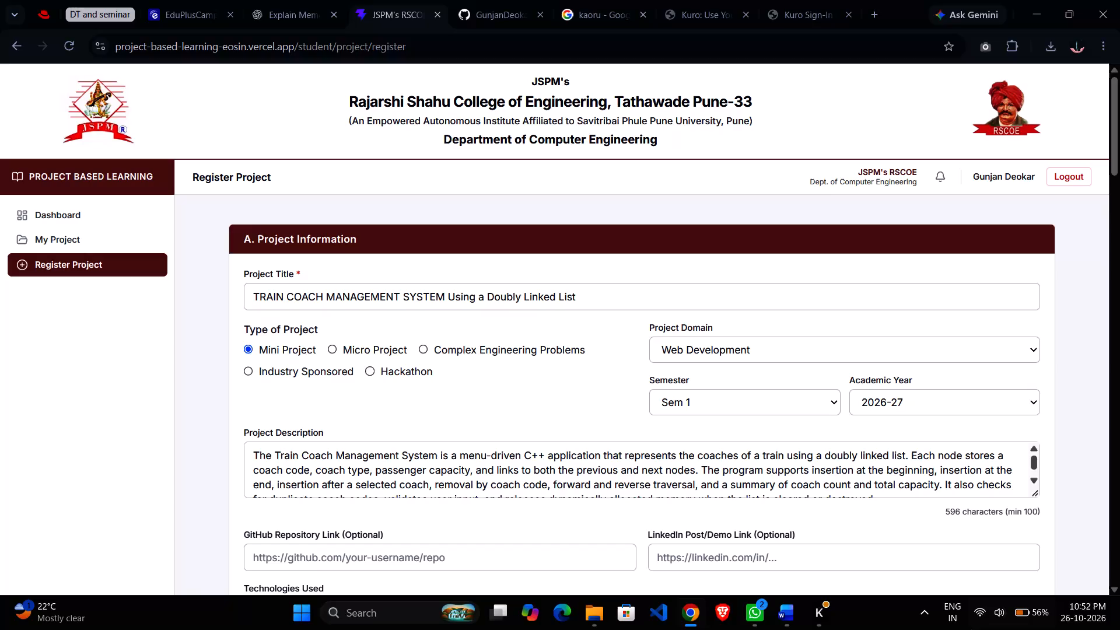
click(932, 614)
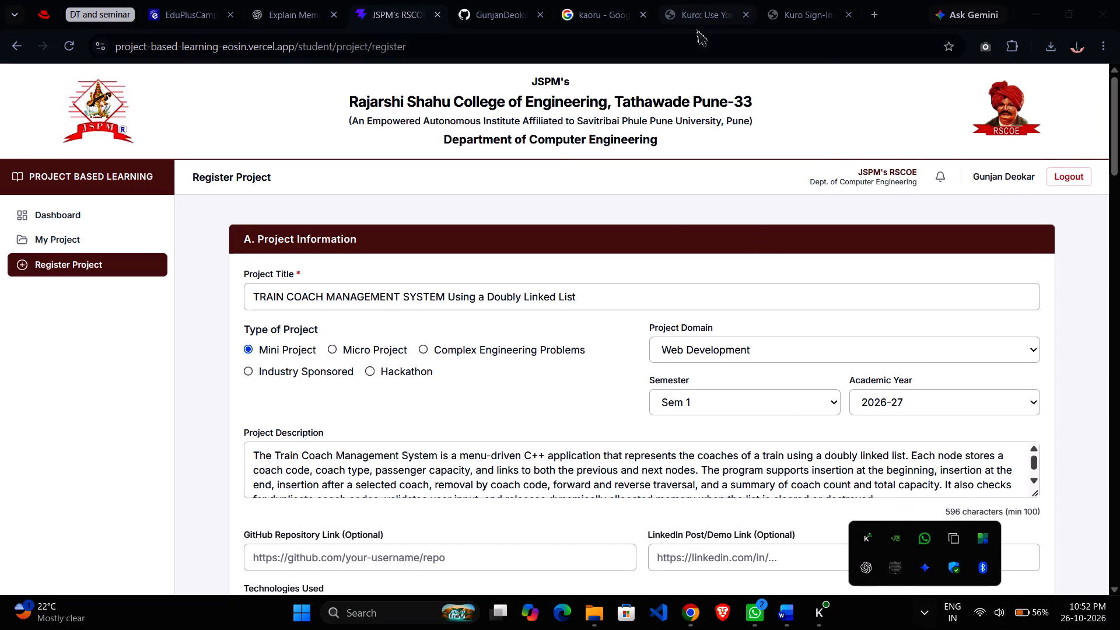
Add the three Desktop WhatsApp images from 2026-10-25 (1.14.45 PM, 1.21.38 PM, 1.21.59 PM) one by one as project screenshots.
scroll(657, 317, down, 3)
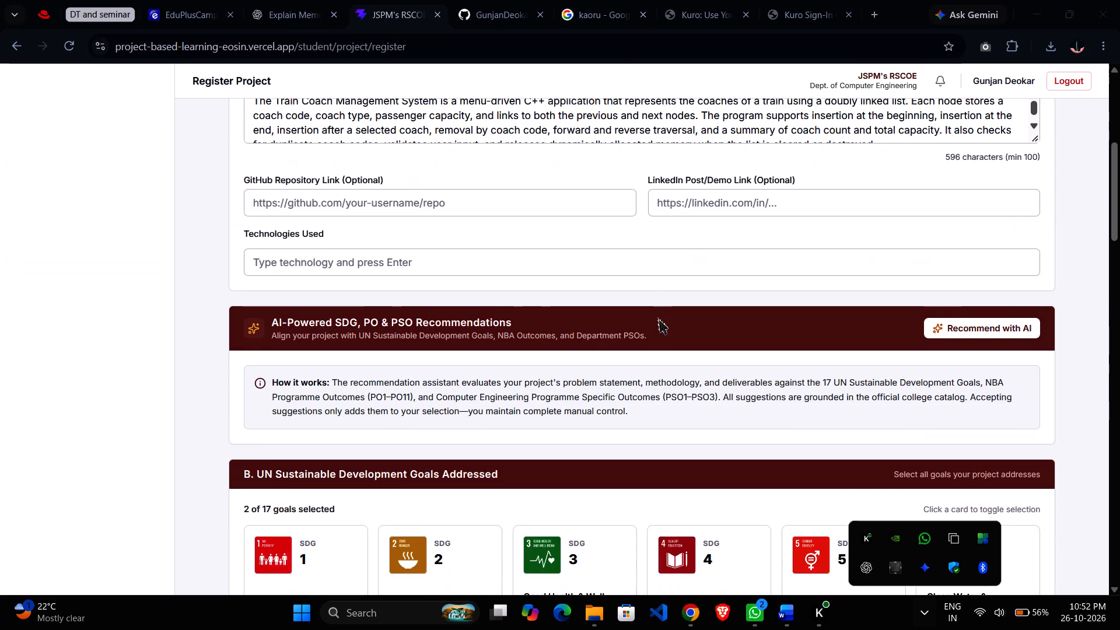
scroll(657, 317, down, 13)
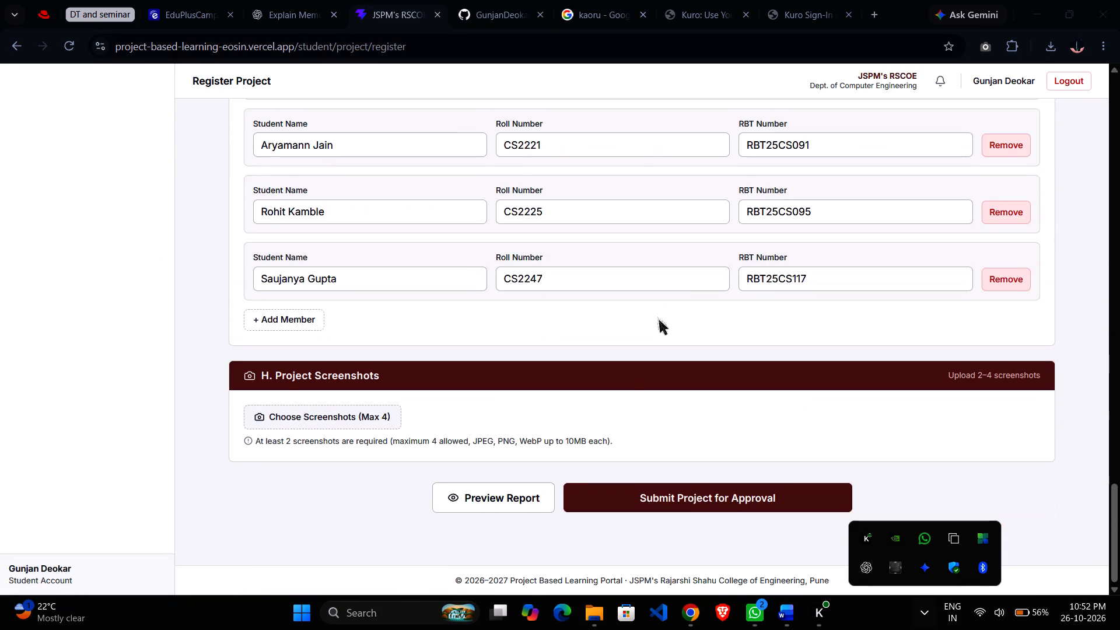
click(378, 414)
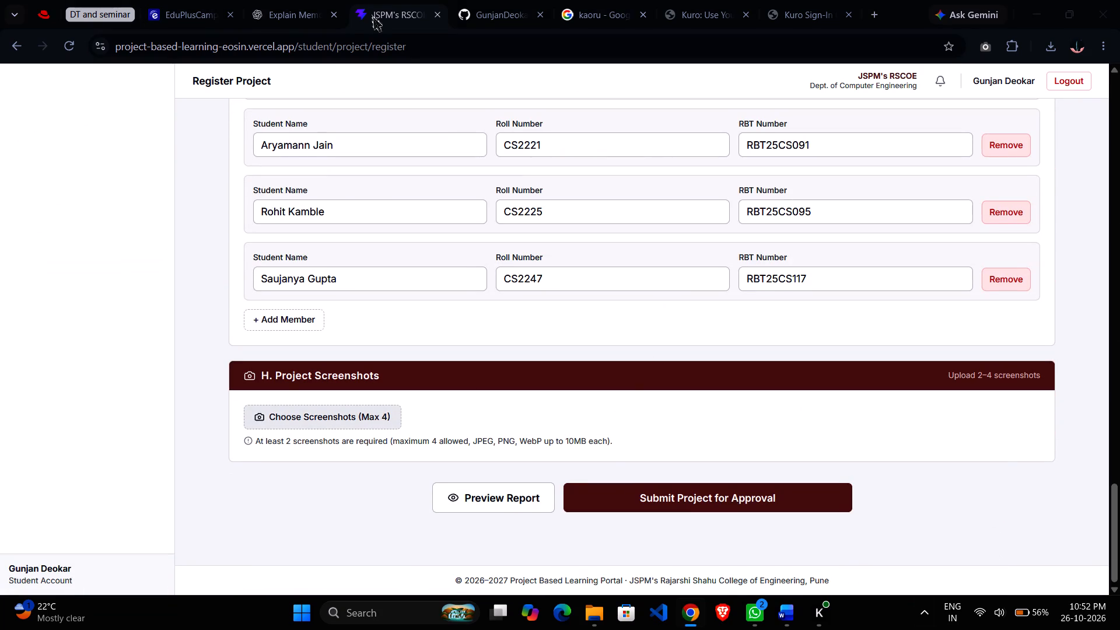
click(356, 140)
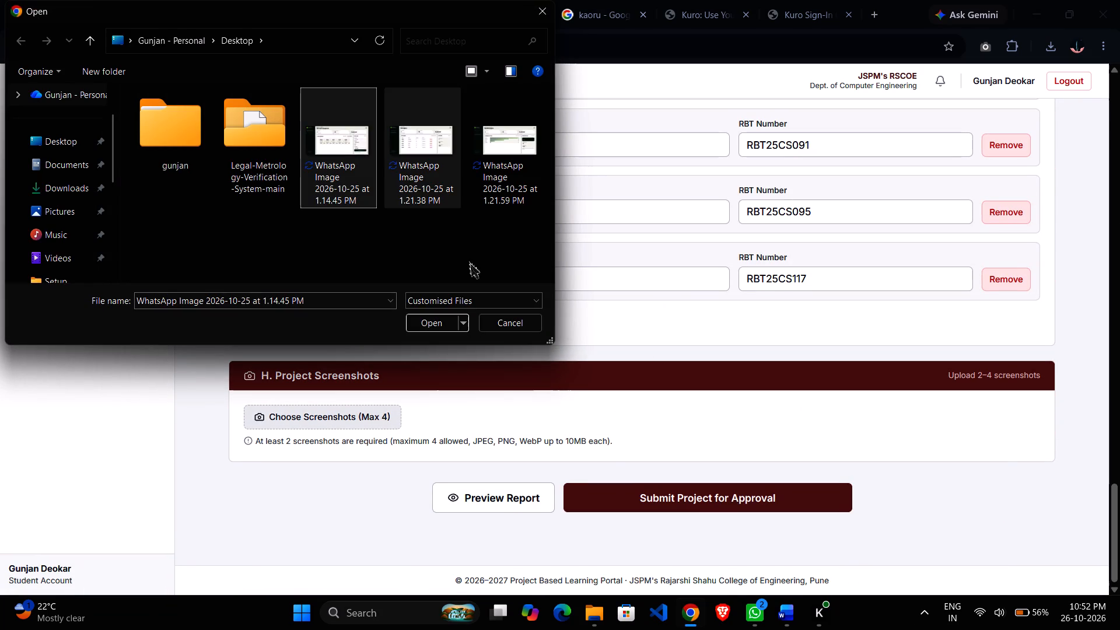
key(Return)
click(313, 408)
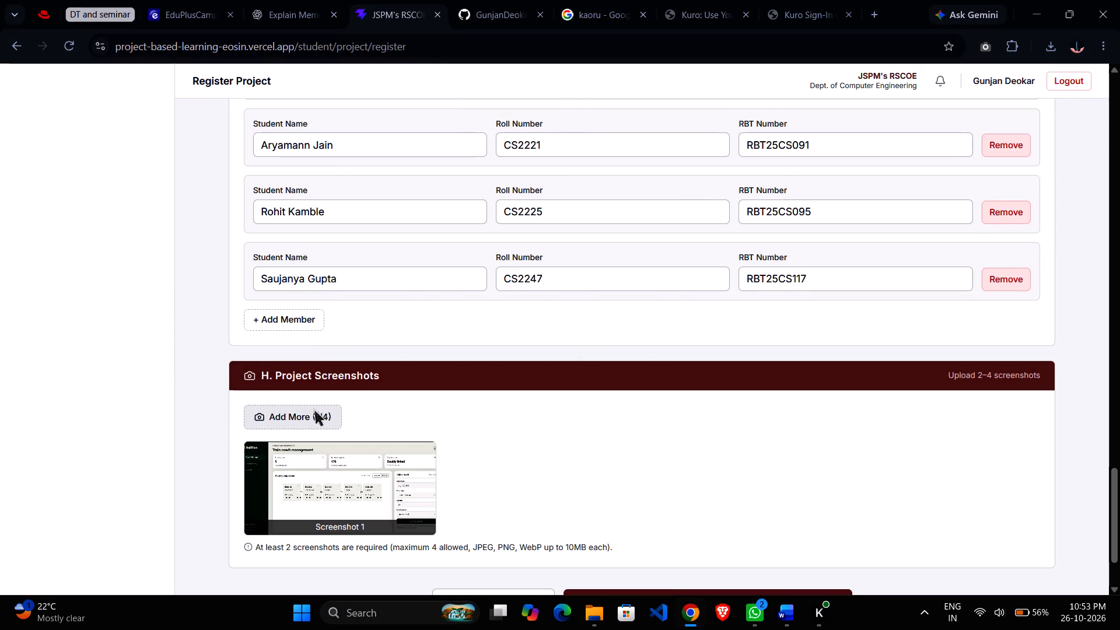
click(408, 177)
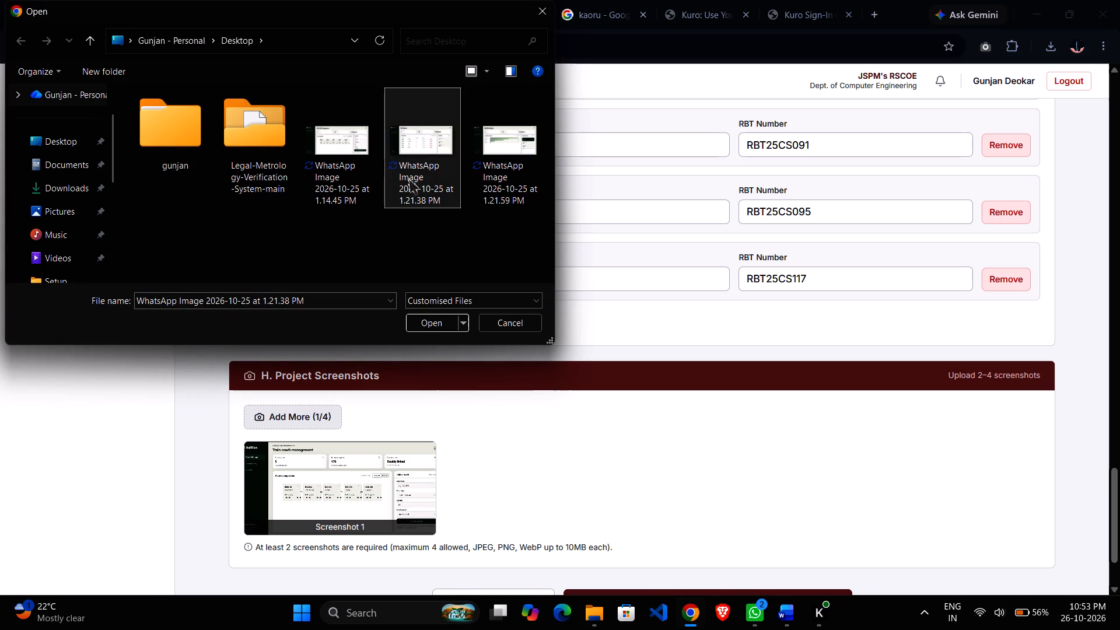
key(Return)
click(311, 422)
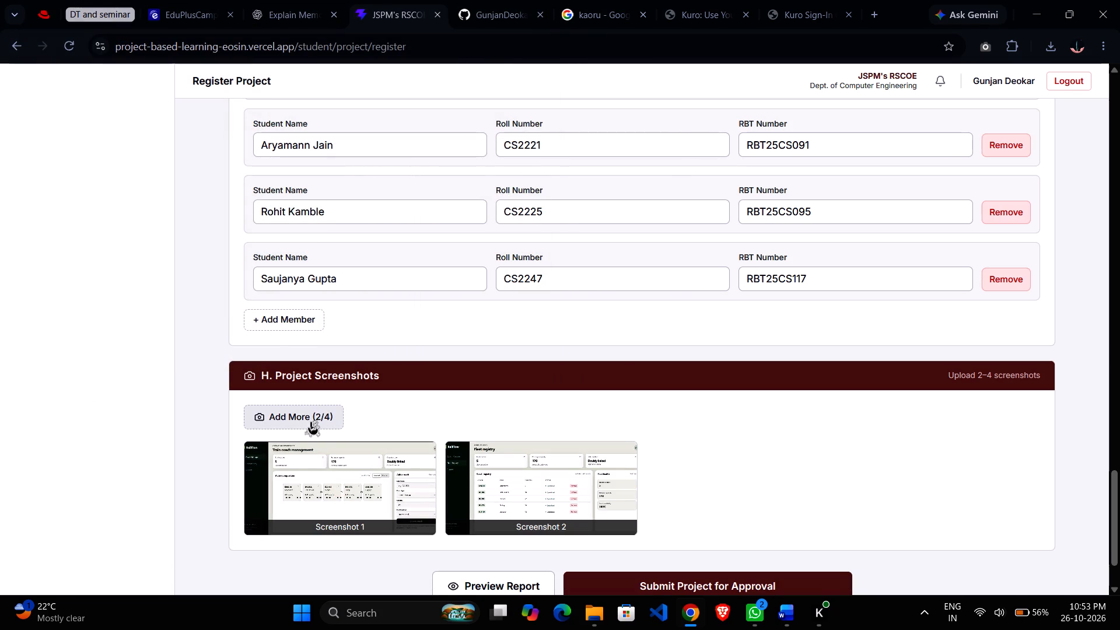
click(488, 109)
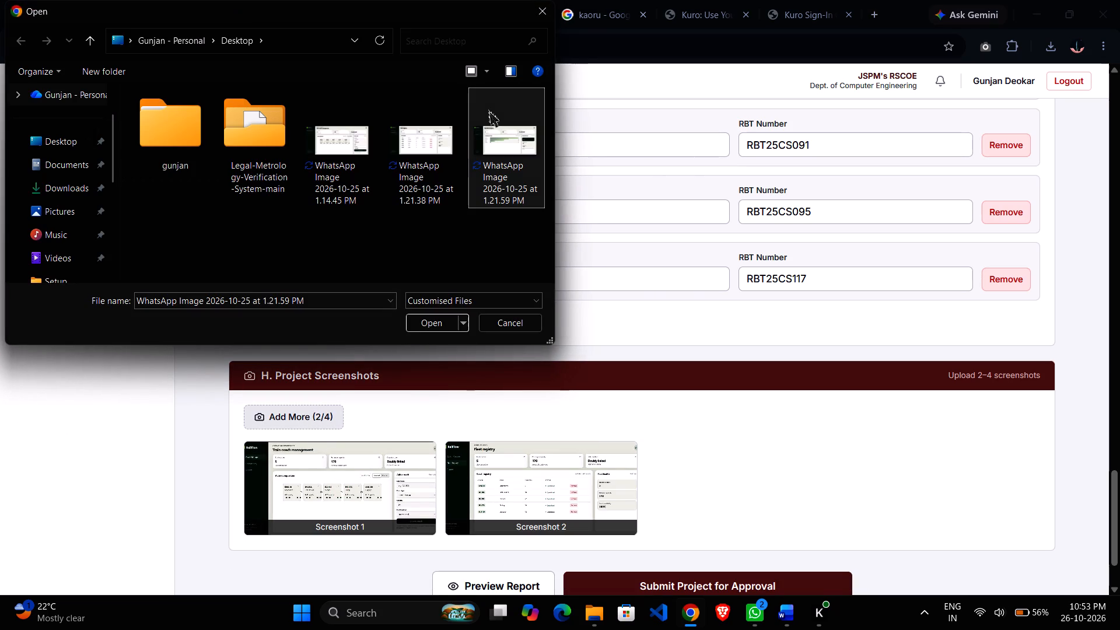
key(Return)
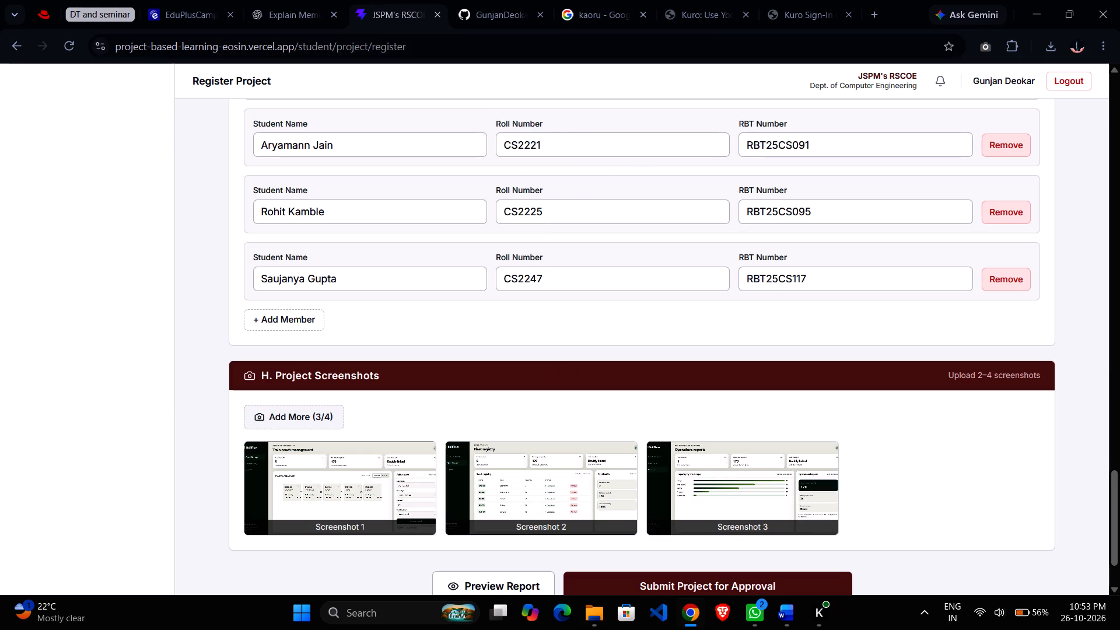
Review the registration form's outcomes, faculty mentor, team member and SDG sections, and check the available PBL coordinator options.
scroll(818, 281, up, 8)
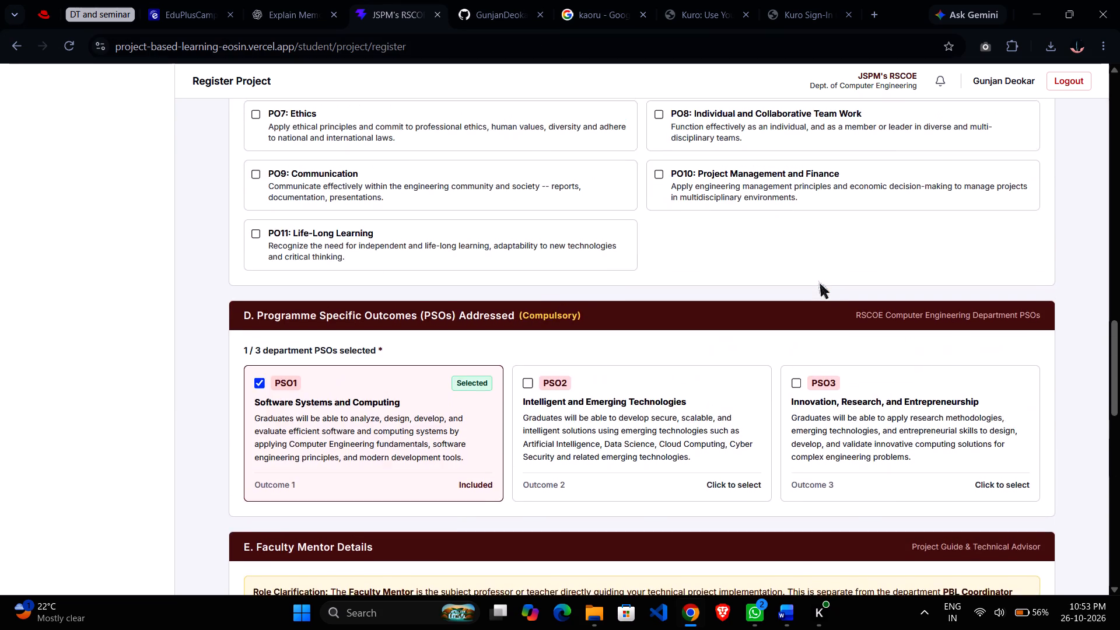
scroll(818, 281, down, 3)
click(501, 492)
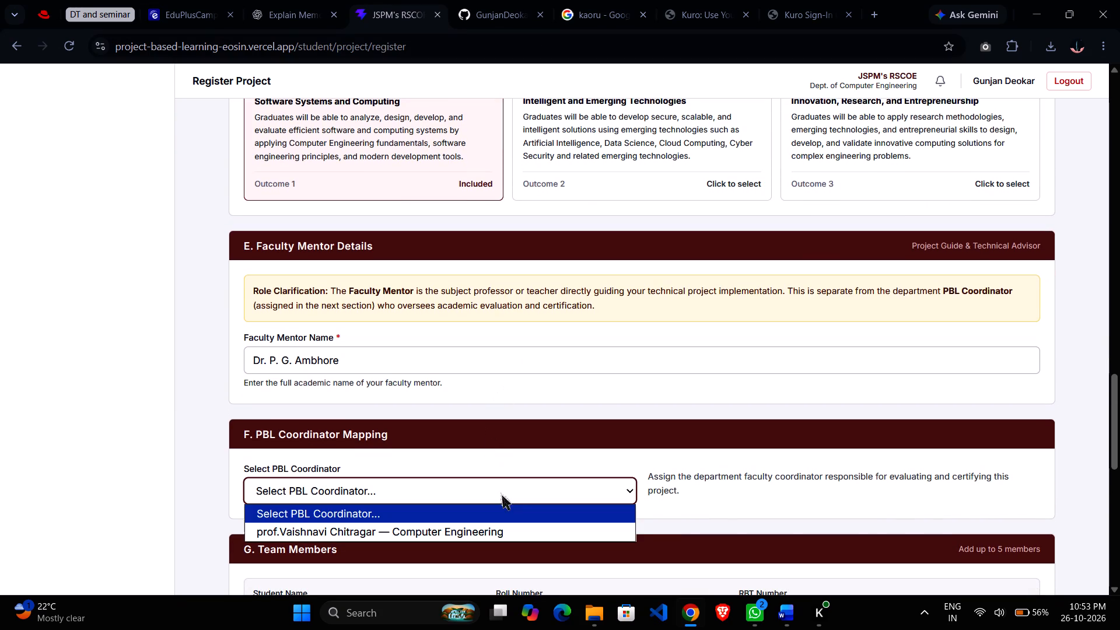
click(718, 512)
scroll(718, 512, down, 1)
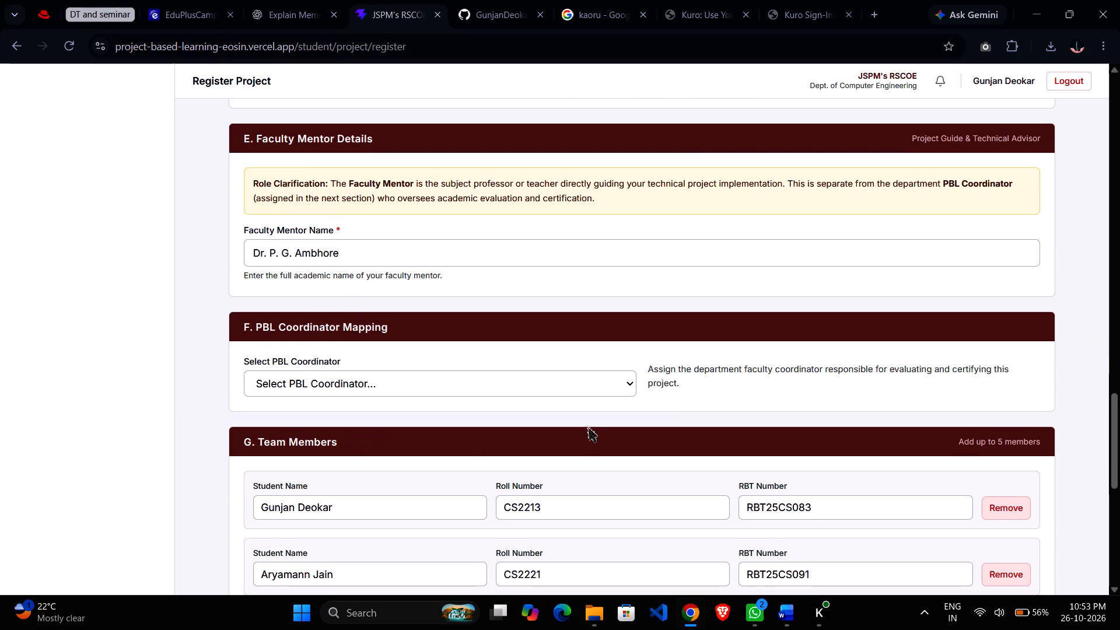
scroll(671, 400, down, 1)
scroll(671, 400, up, 4)
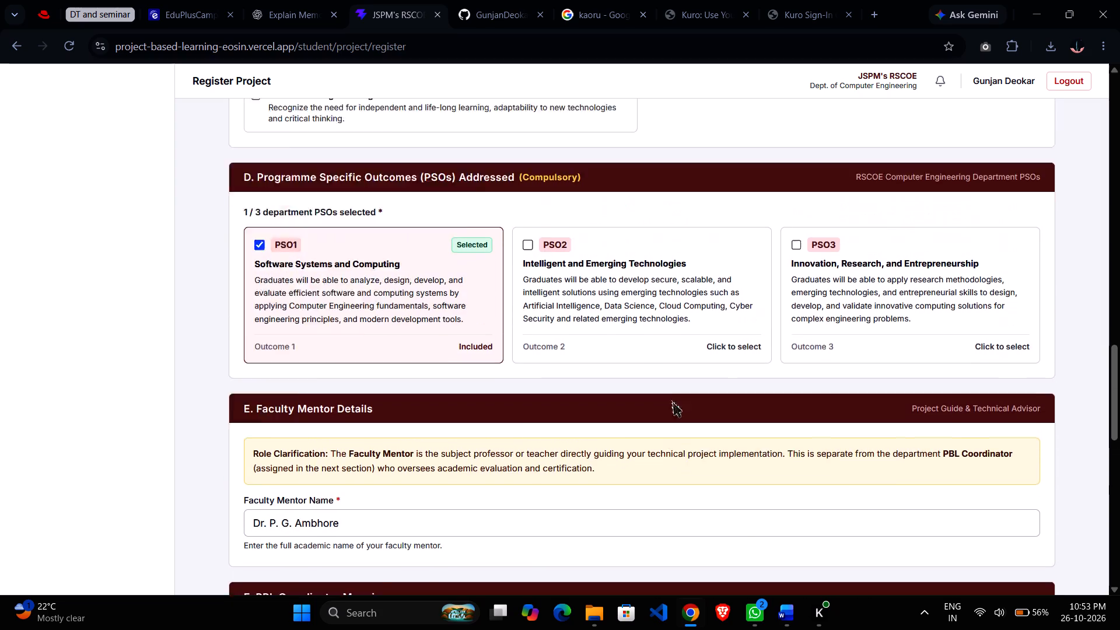
scroll(671, 400, up, 9)
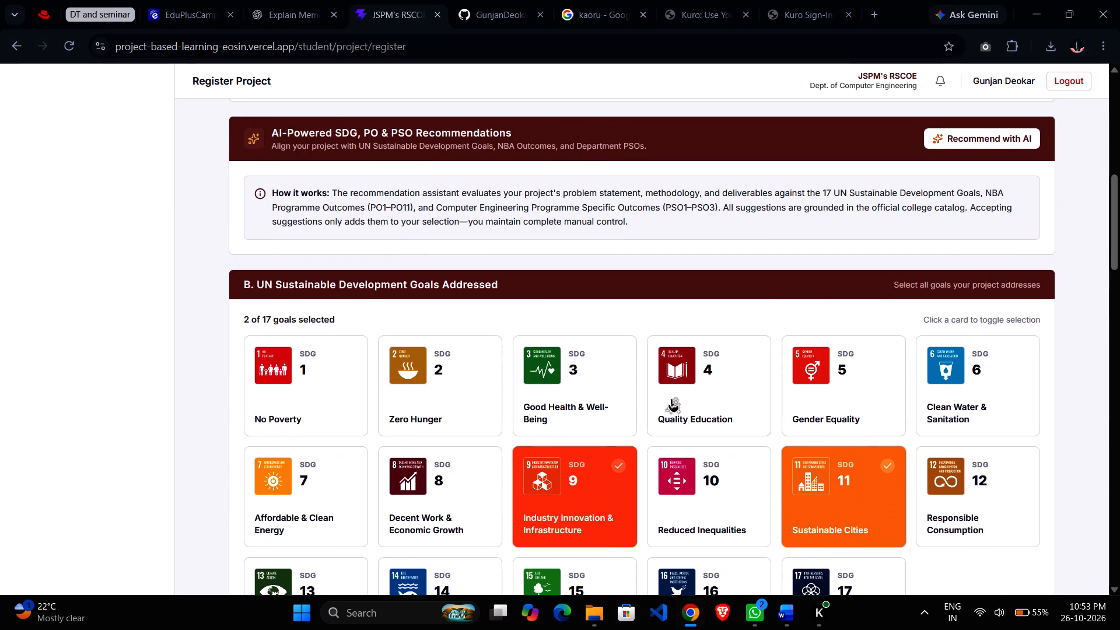
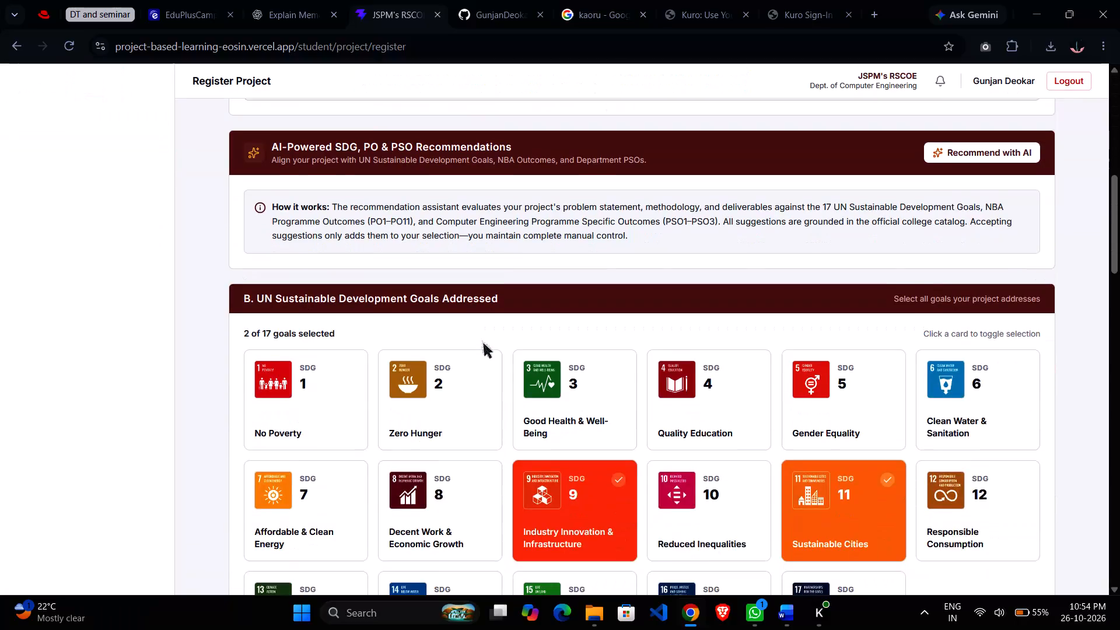
Review the registration form from the project description and links through the SDG, PSO, faculty mentor and team member sections.
scroll(482, 340, up, 13)
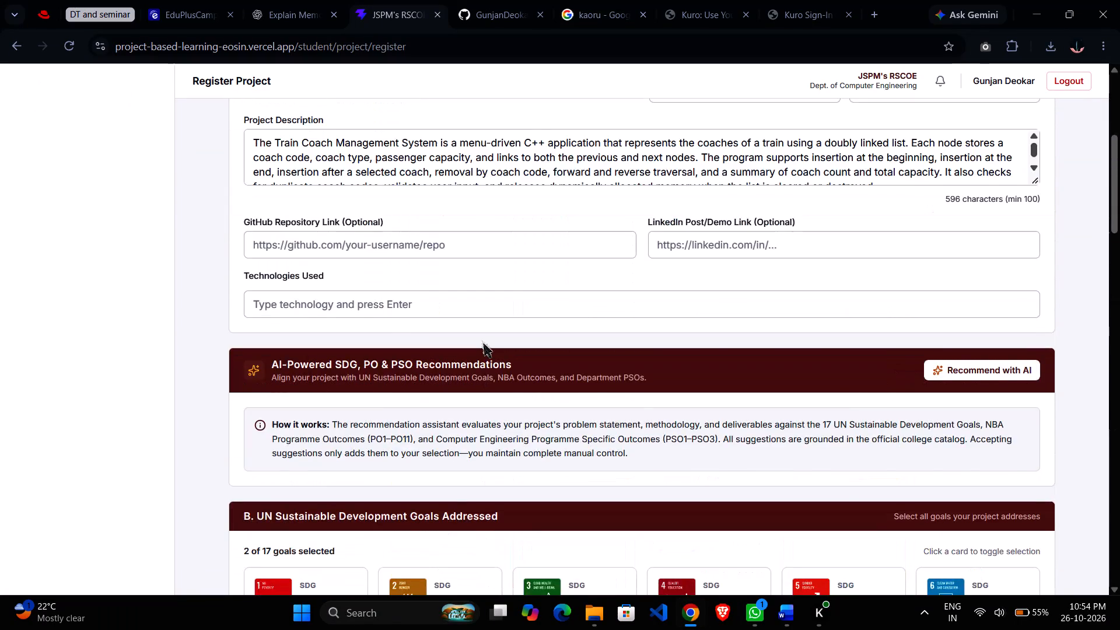
scroll(482, 340, down, 10)
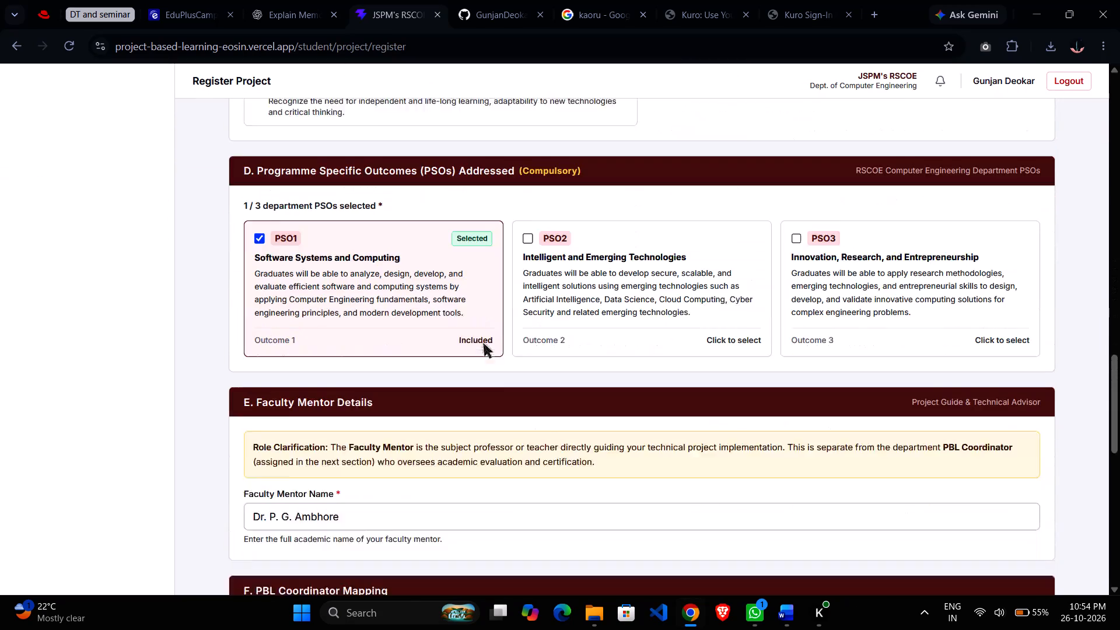
scroll(482, 340, down, 8)
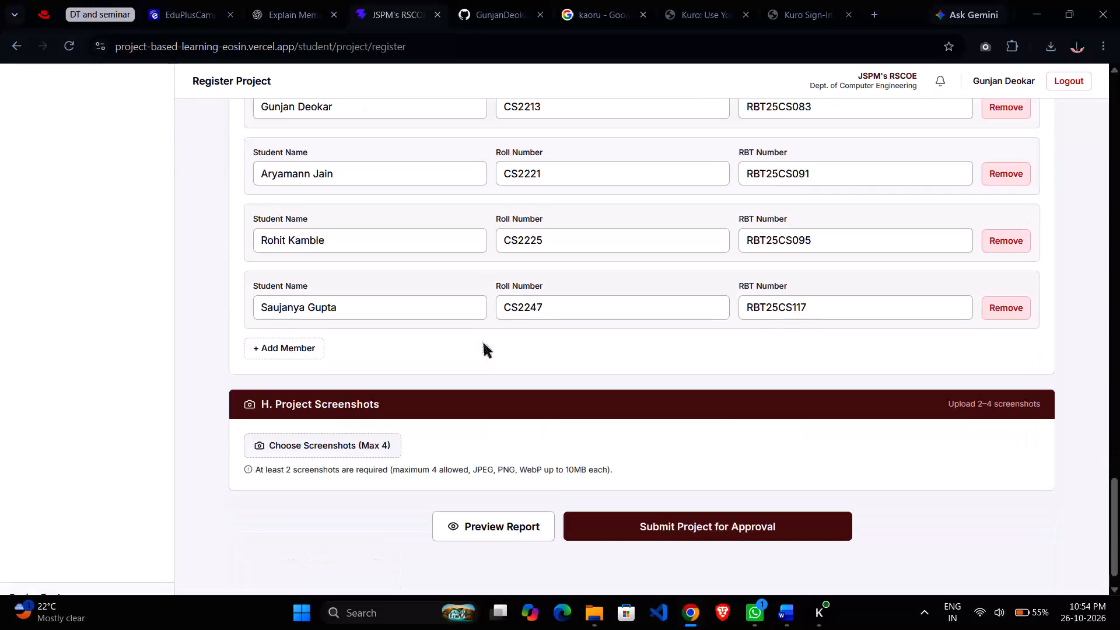
Open the image file selection for the Project Screenshots section.
scroll(482, 340, down, 2)
click(352, 412)
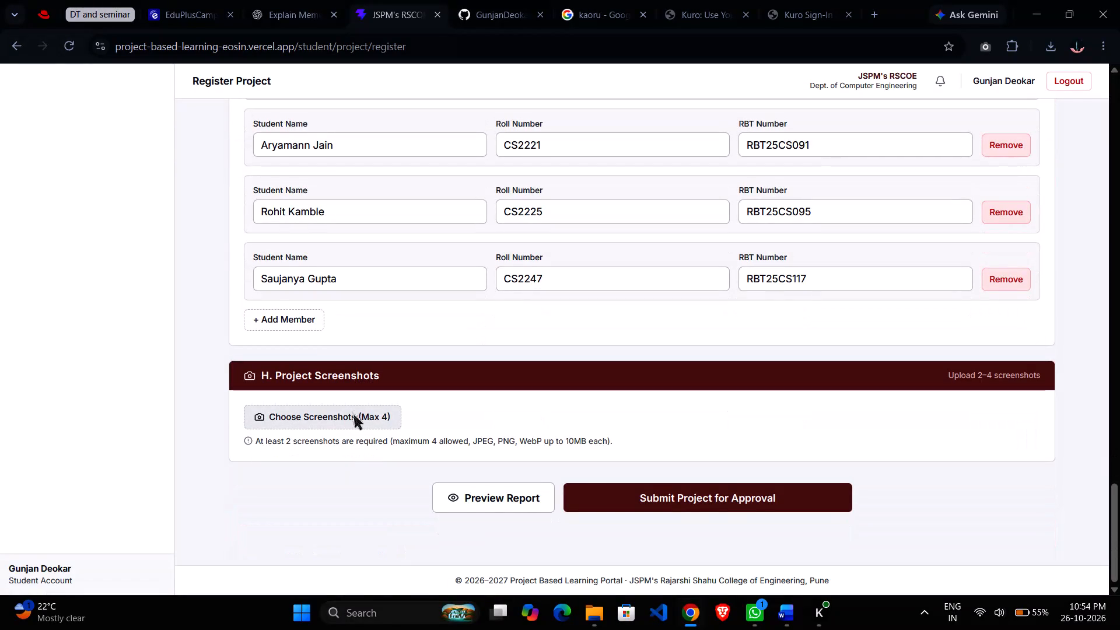
click(551, 391)
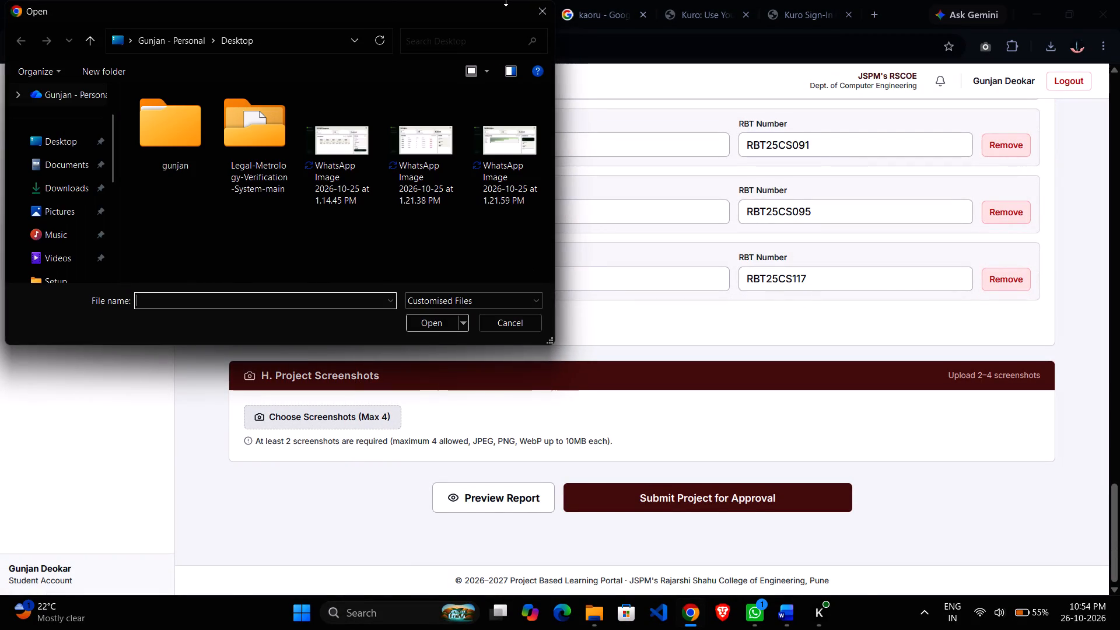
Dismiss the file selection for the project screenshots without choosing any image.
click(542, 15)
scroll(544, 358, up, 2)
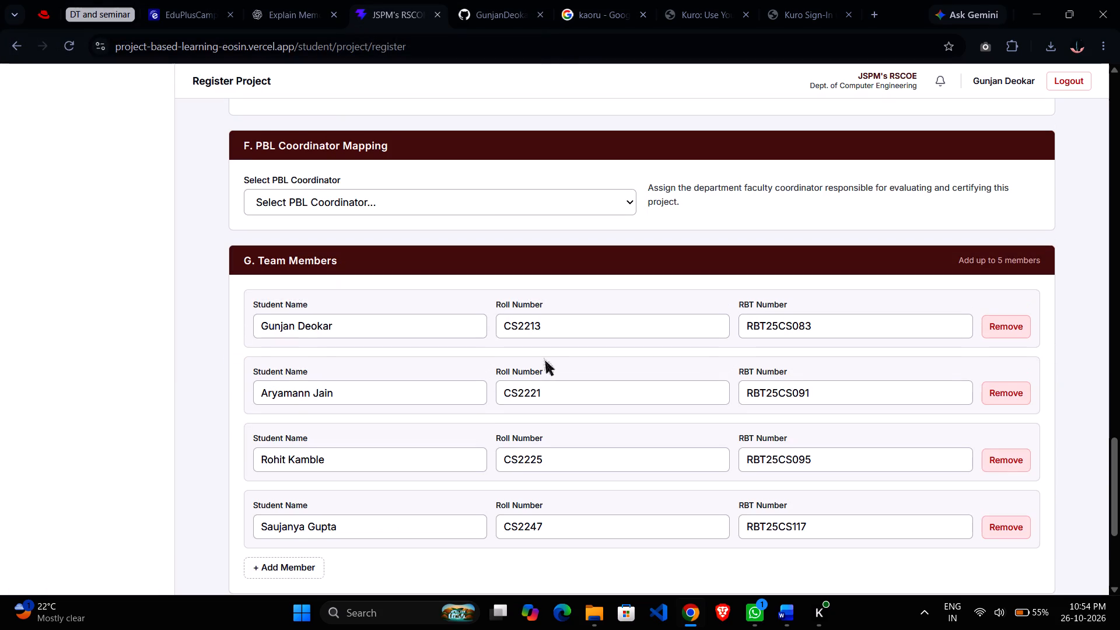
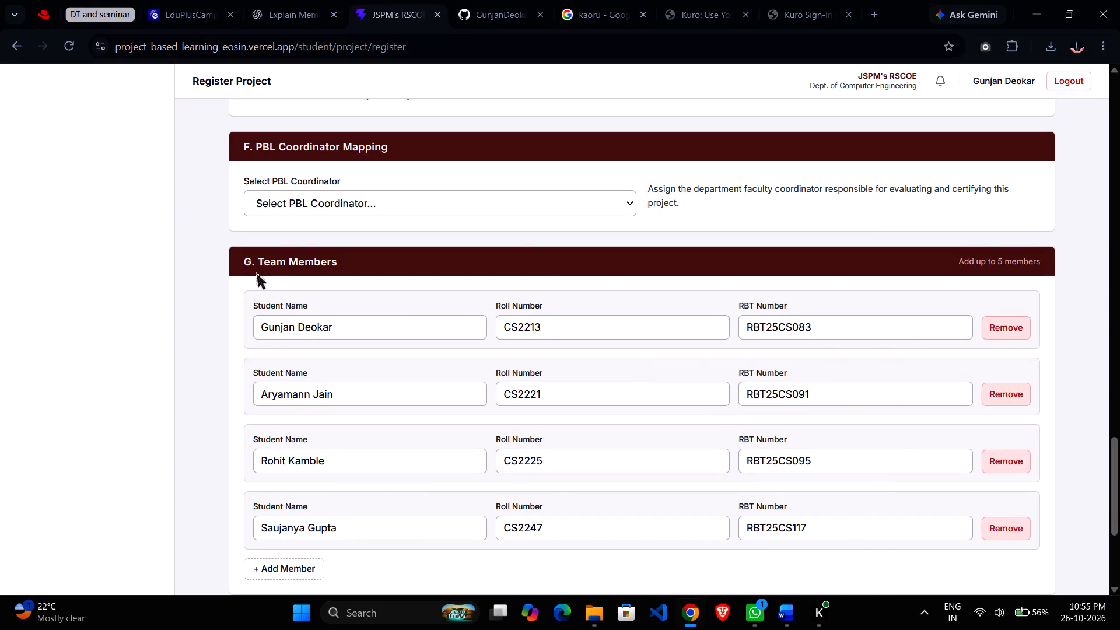
Review the team member entries and the project screenshots section at the end of the registration form.
scroll(382, 328, down, 2)
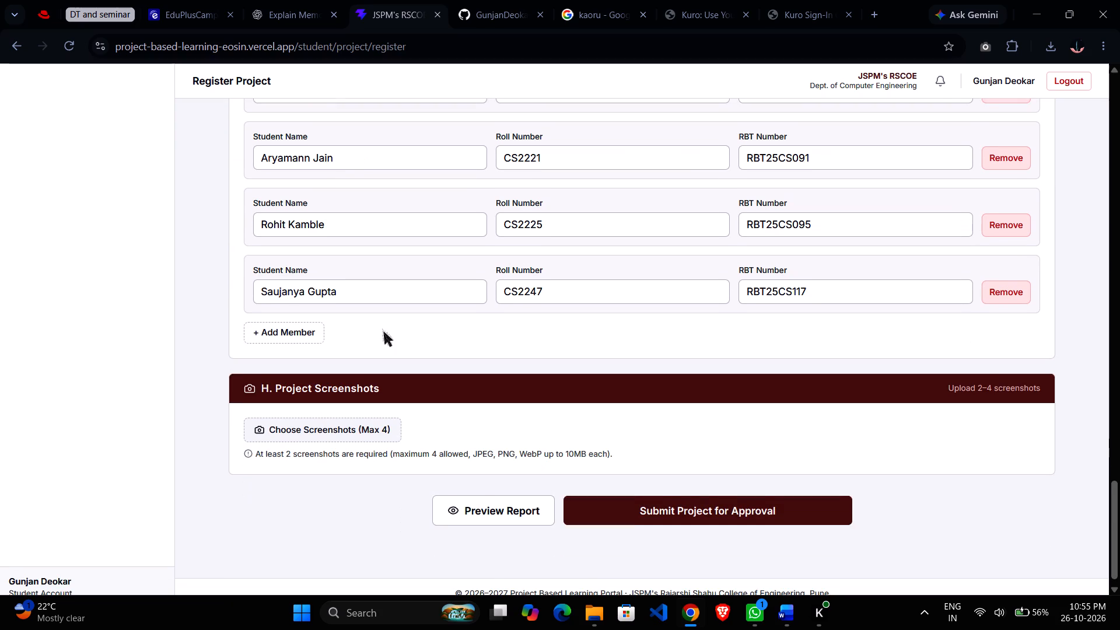
scroll(382, 328, down, 1)
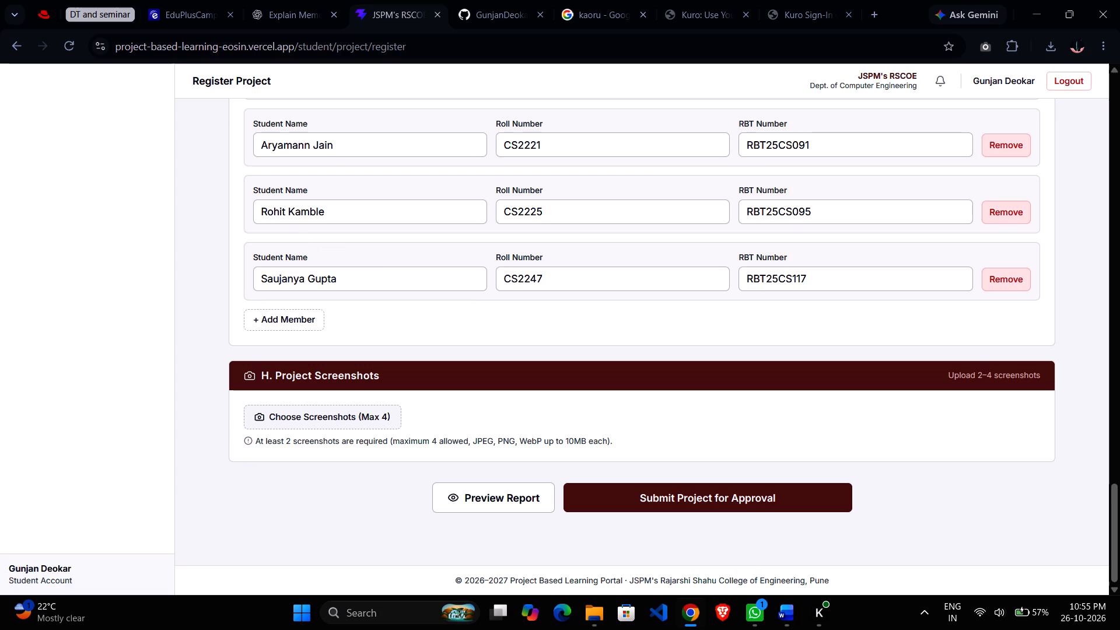
scroll(358, 392, down, 1)
scroll(684, 148, down, 1)
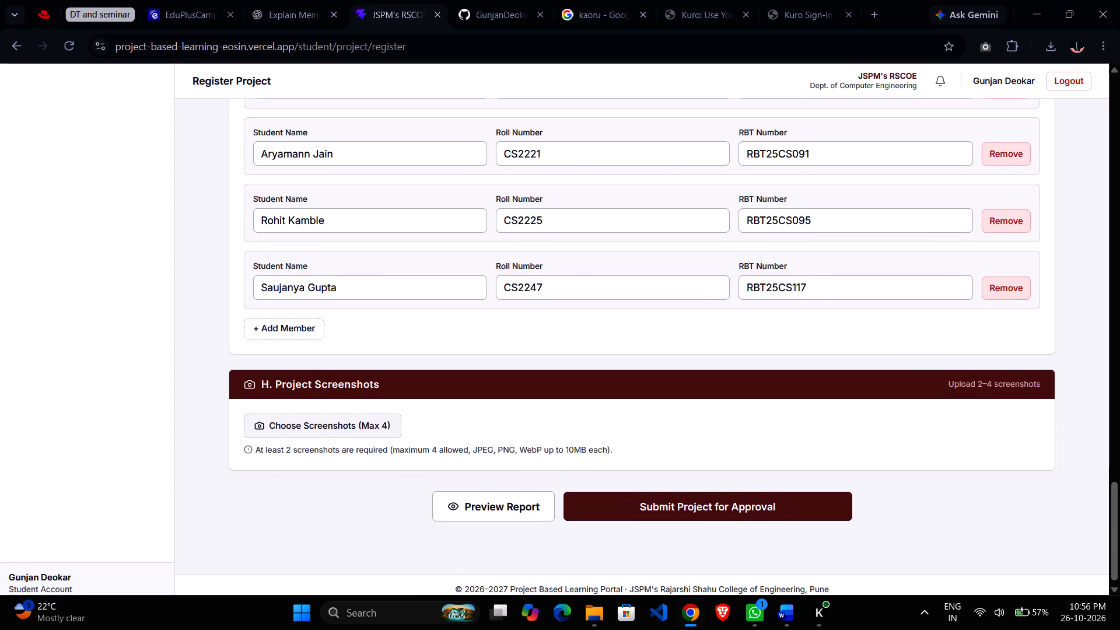
scroll(684, 148, down, 1)
scroll(699, 334, down, 2)
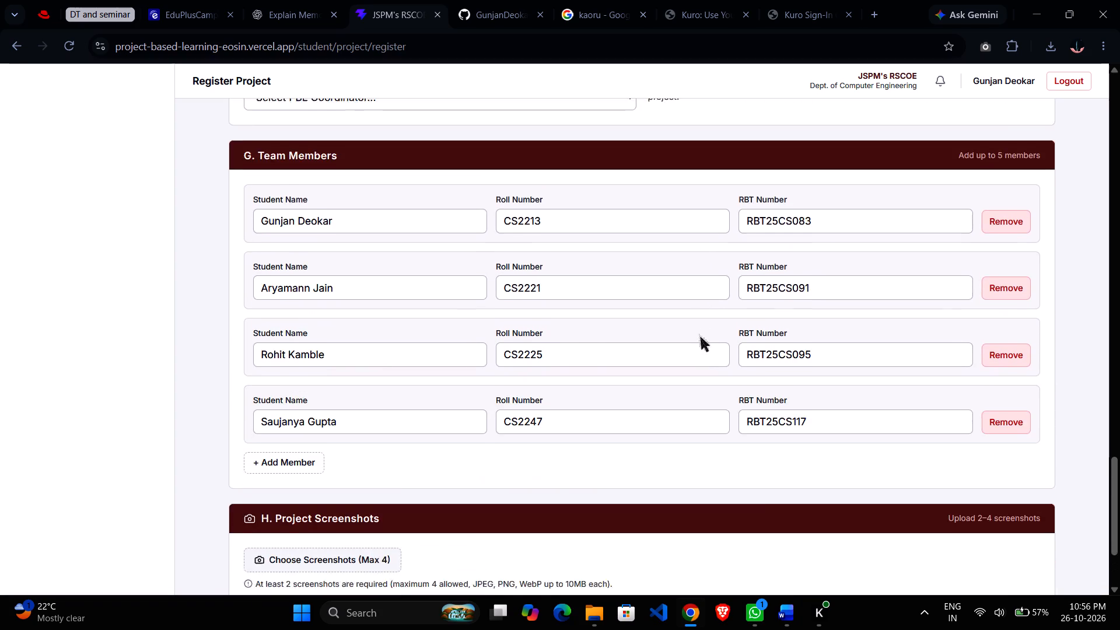
scroll(699, 334, down, 1)
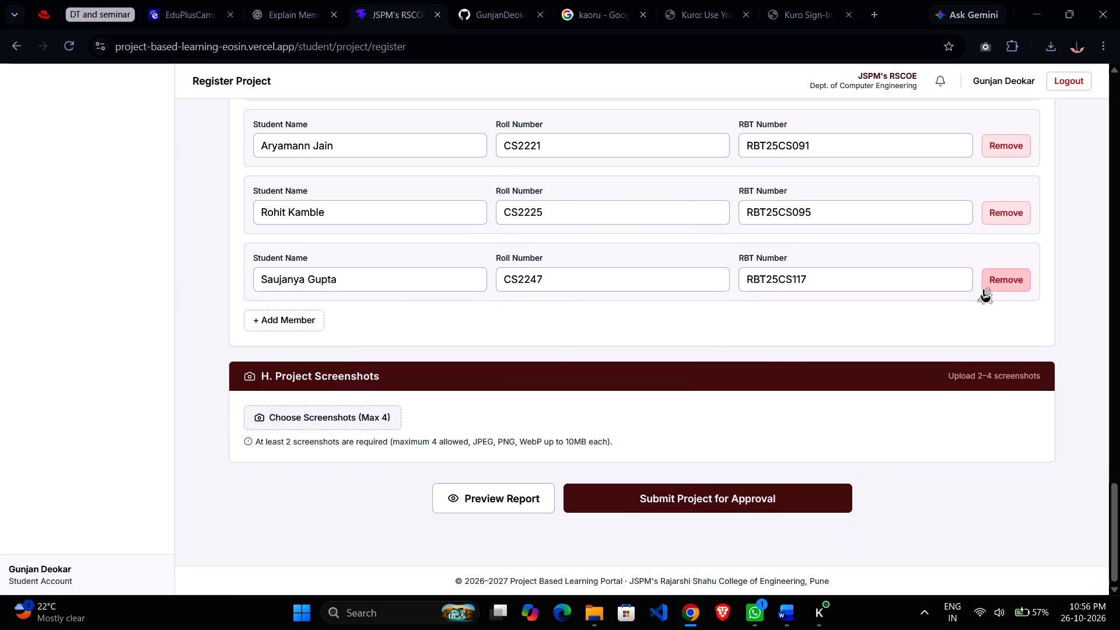
Review the project information, AI recommendations and UN Sustainable Development Goals sections of the registration form.
scroll(984, 290, up, 12)
scroll(984, 290, down, 1)
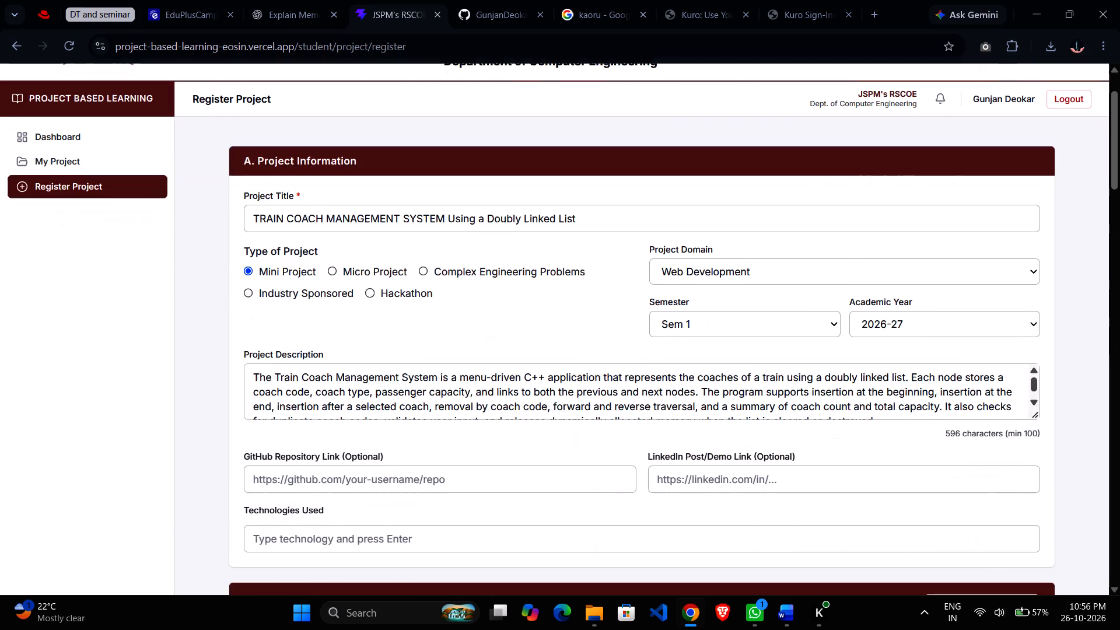
scroll(984, 290, down, 3)
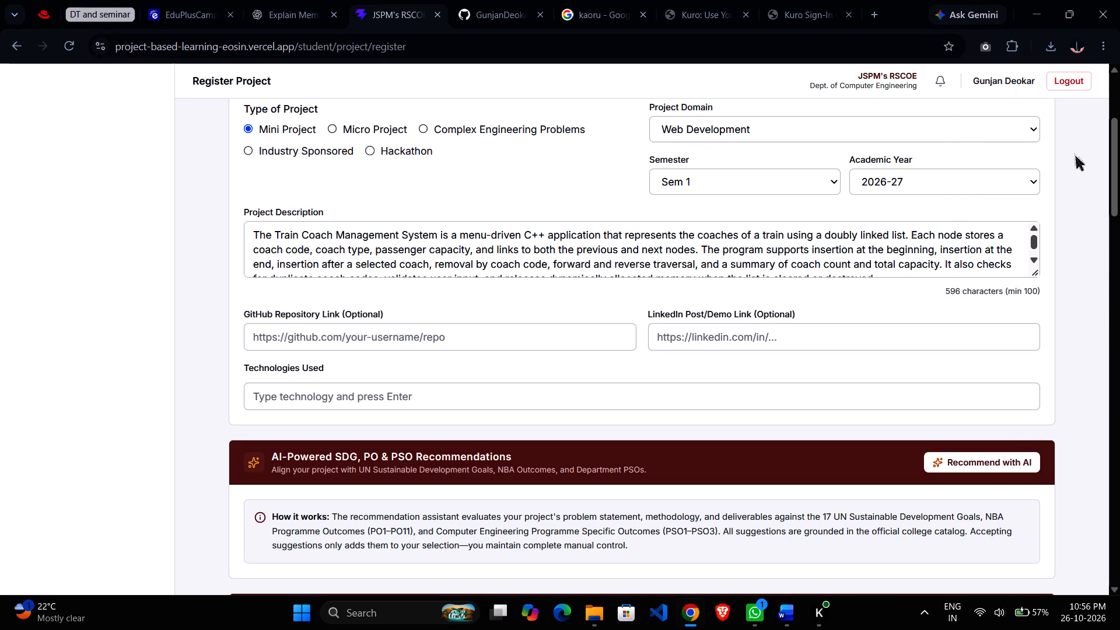
scroll(831, 346, up, 7)
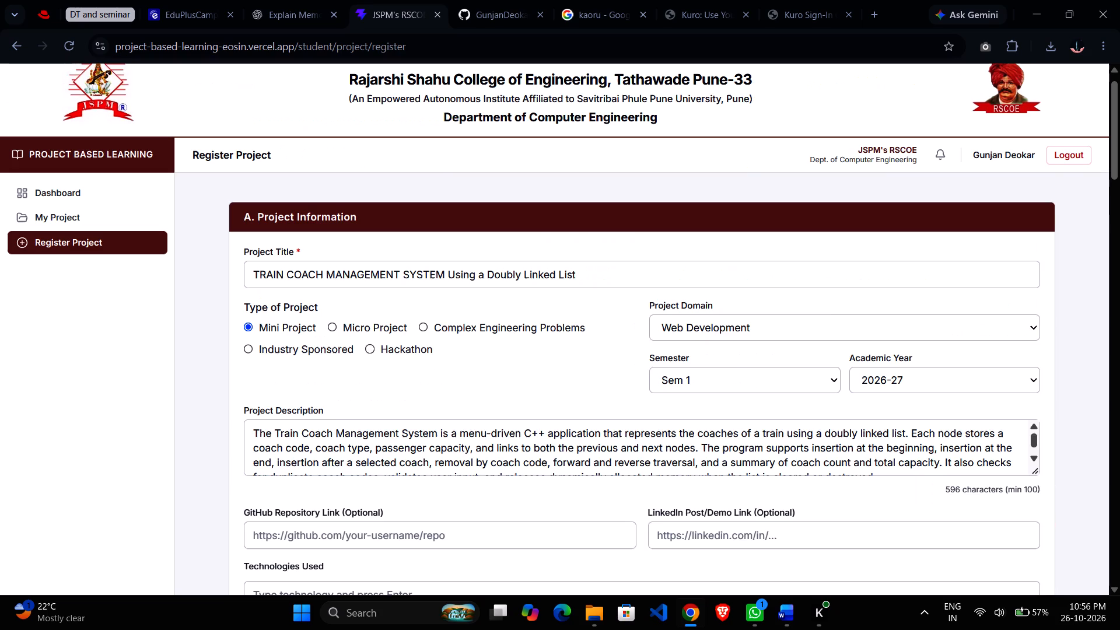
scroll(831, 346, down, 5)
scroll(831, 346, up, 5)
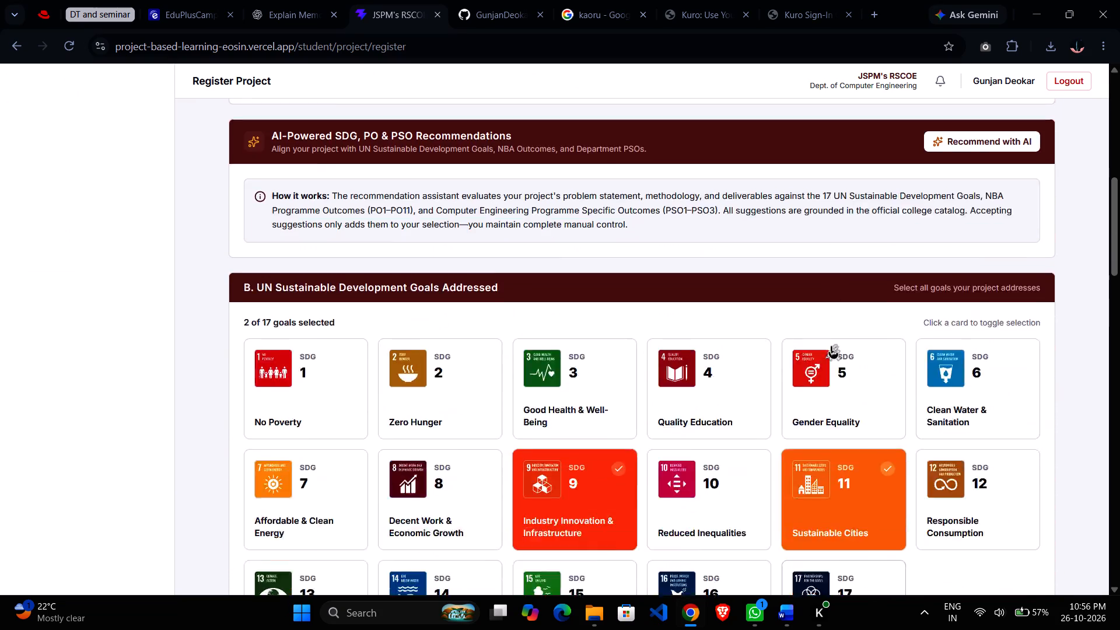
scroll(831, 346, up, 1)
scroll(831, 346, down, 2)
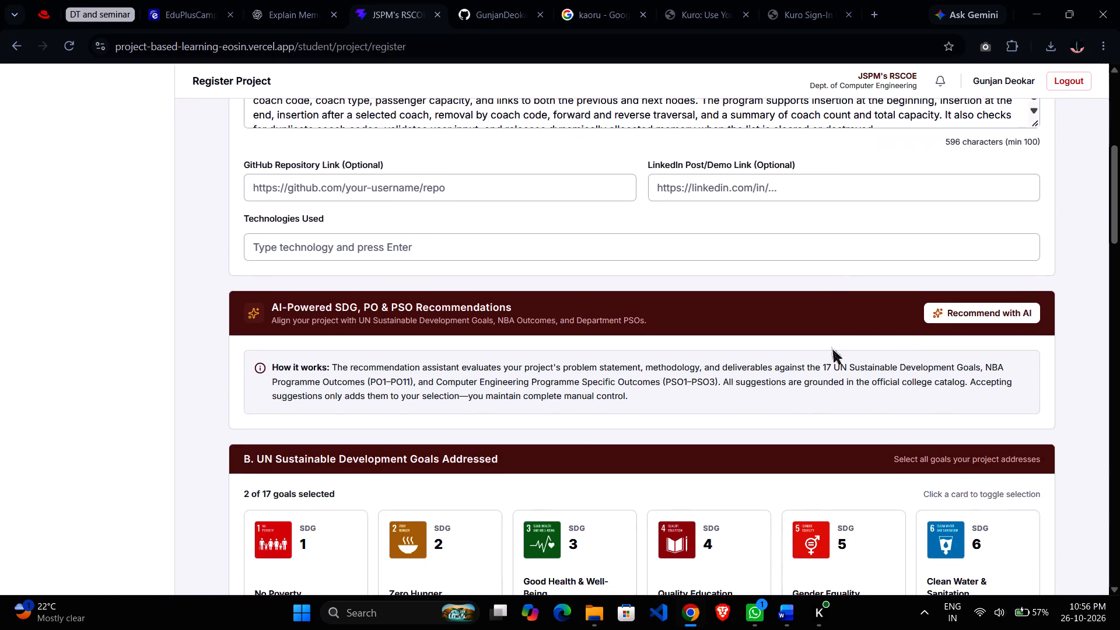
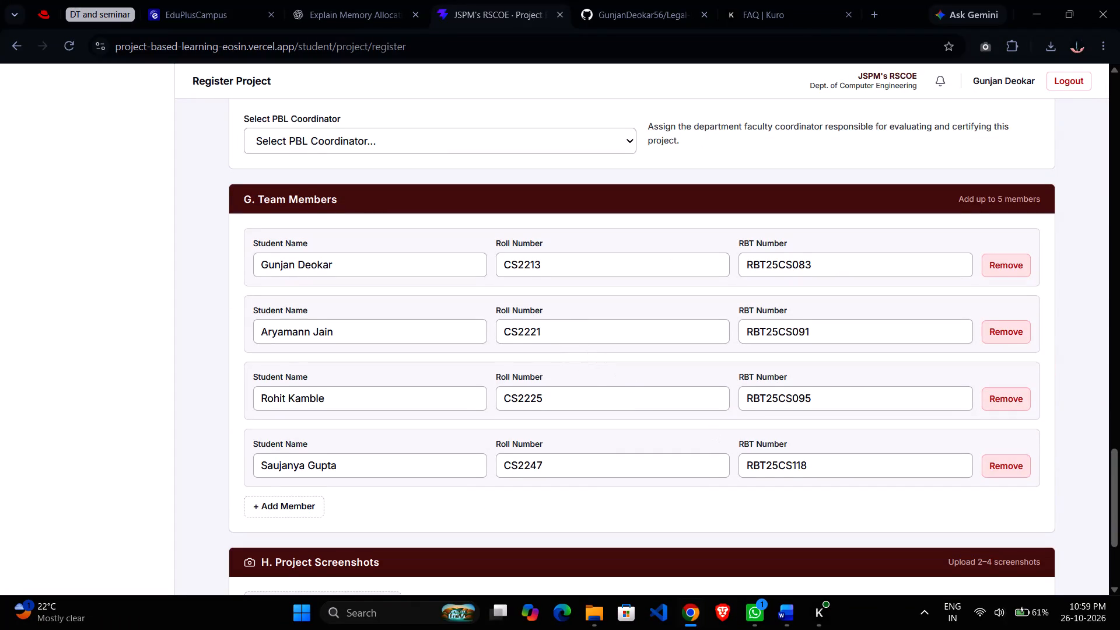
Add the three Desktop images timed 1.14.45 PM, 1.21.38 PM and 1.21.59 PM, one by one, as project screenshots.
scroll(826, 462, down, 1)
scroll(650, 388, down, 1)
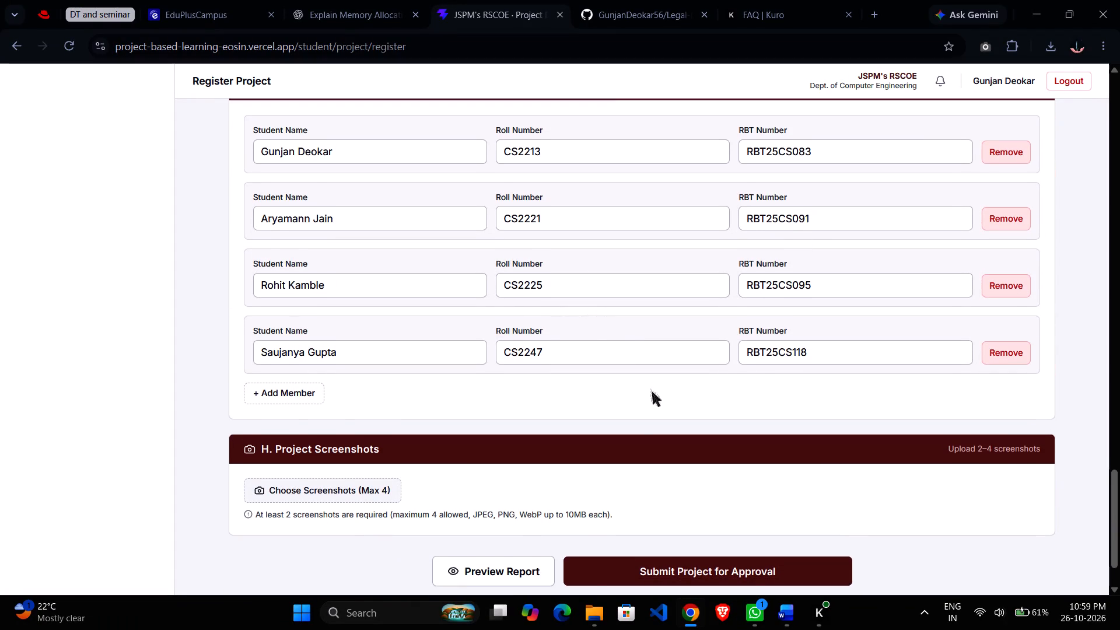
scroll(650, 388, down, 1)
click(353, 421)
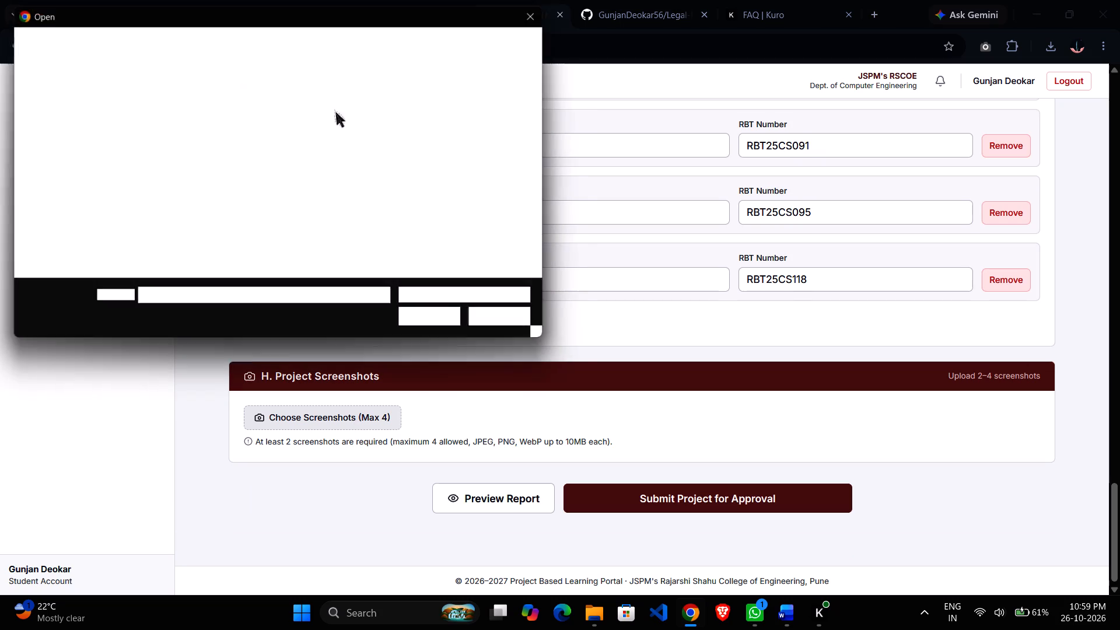
click(352, 111)
key(Return)
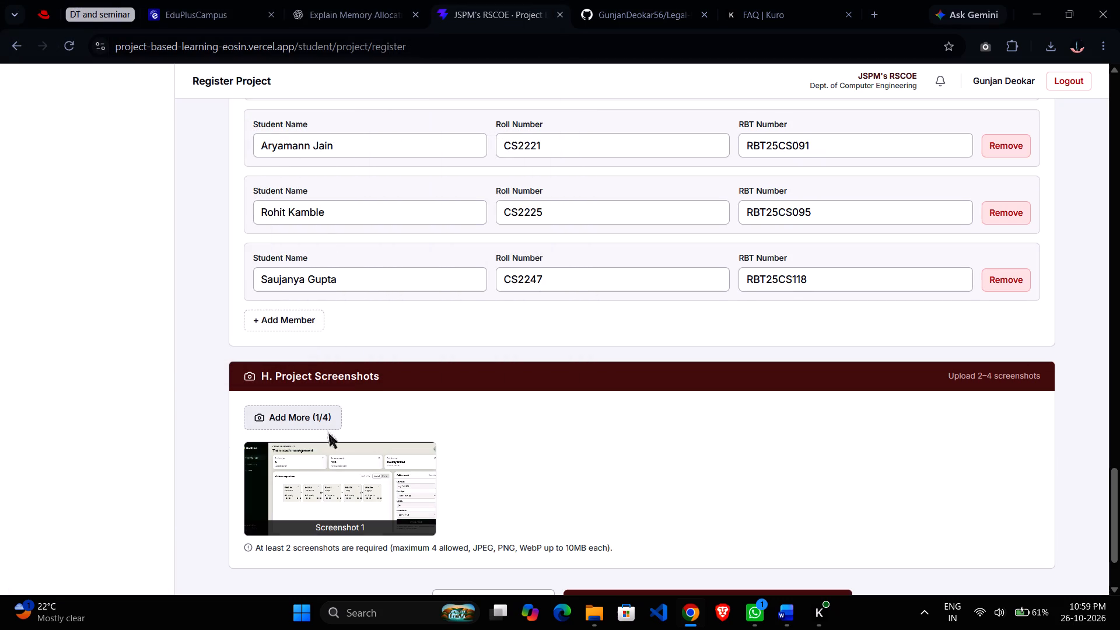
click(324, 422)
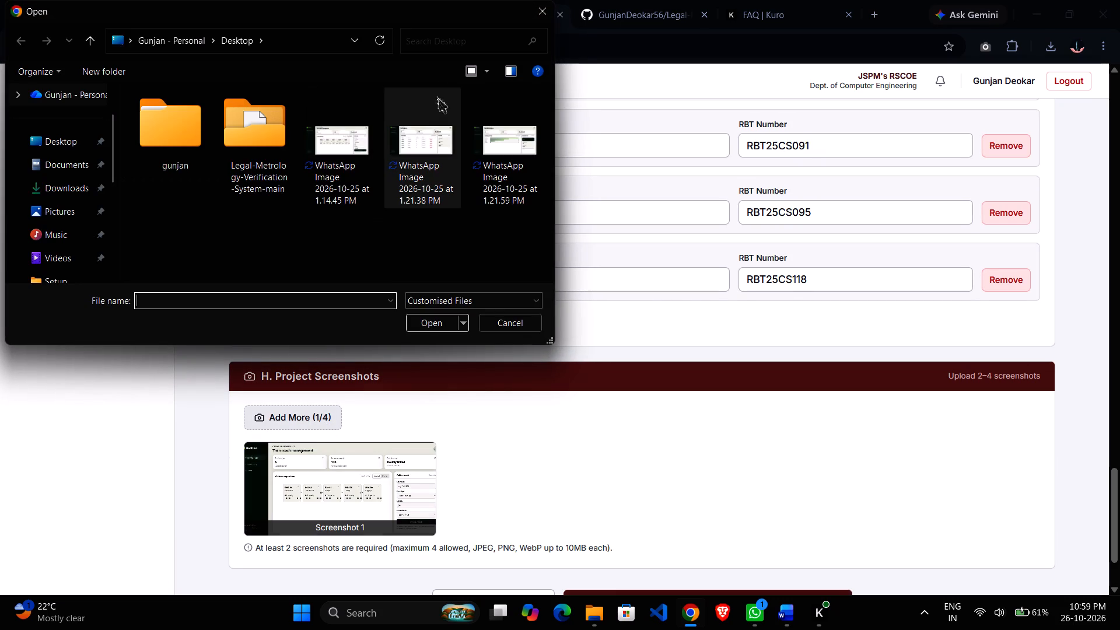
click(426, 116)
key(Return)
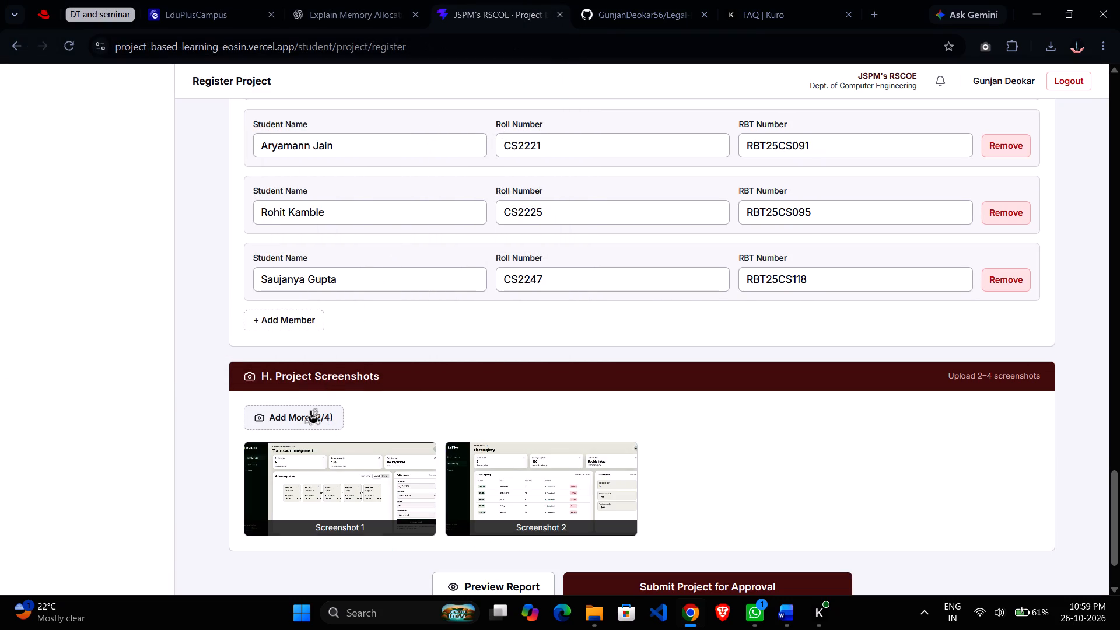
click(307, 414)
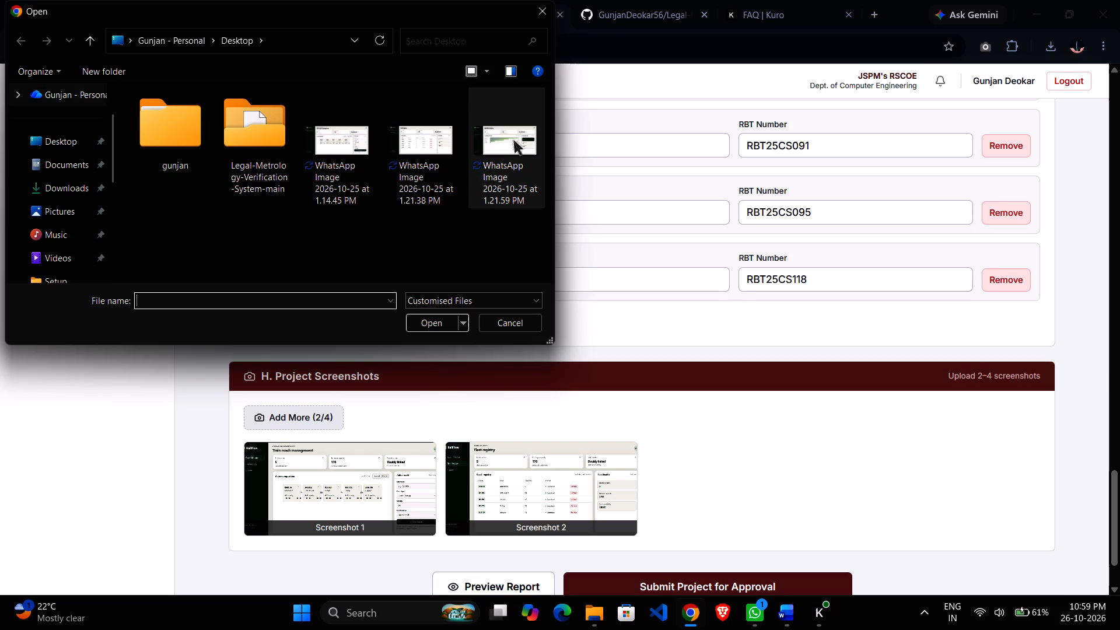
click(512, 137)
key(Return)
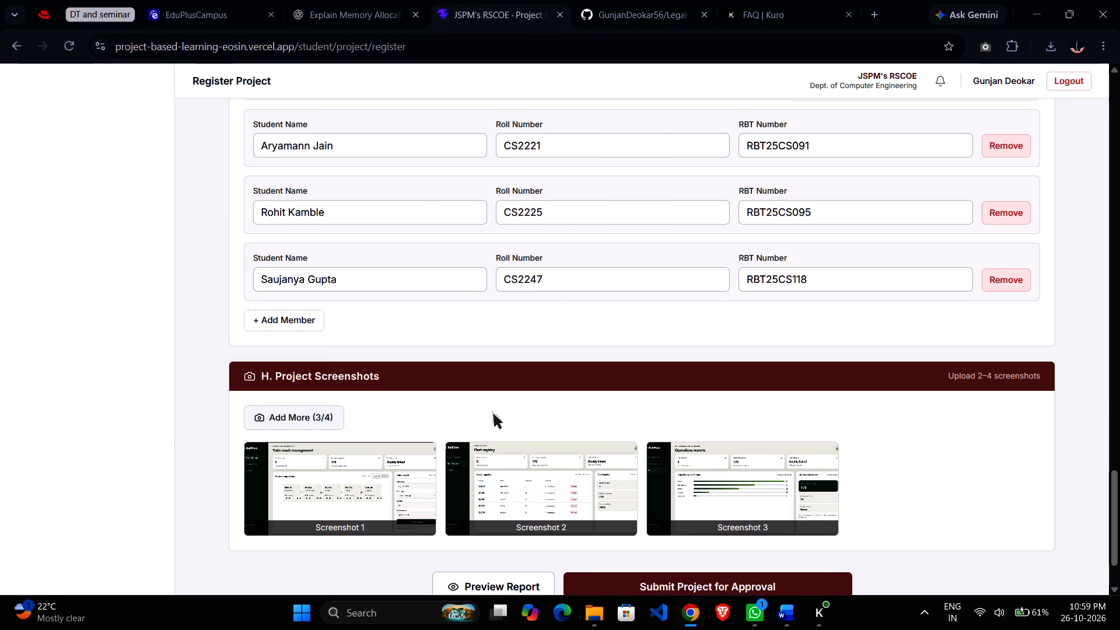
Review the registration form from the uploaded screenshots back through the mentor, outcomes, SDG and project information sections.
scroll(393, 553, down, 1)
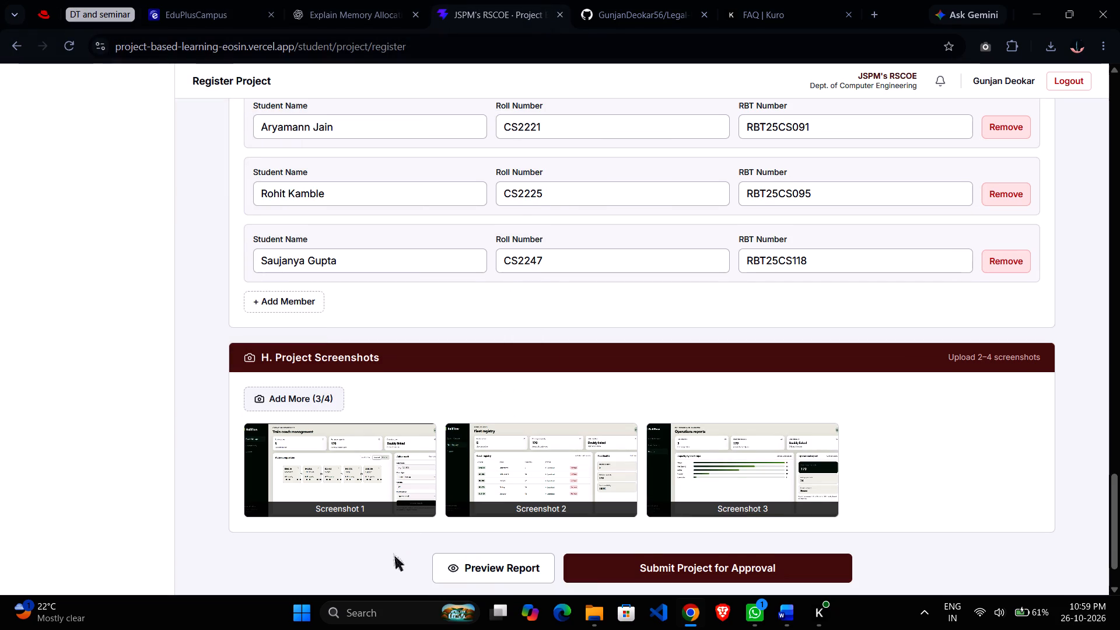
scroll(393, 553, down, 1)
scroll(711, 477, up, 4)
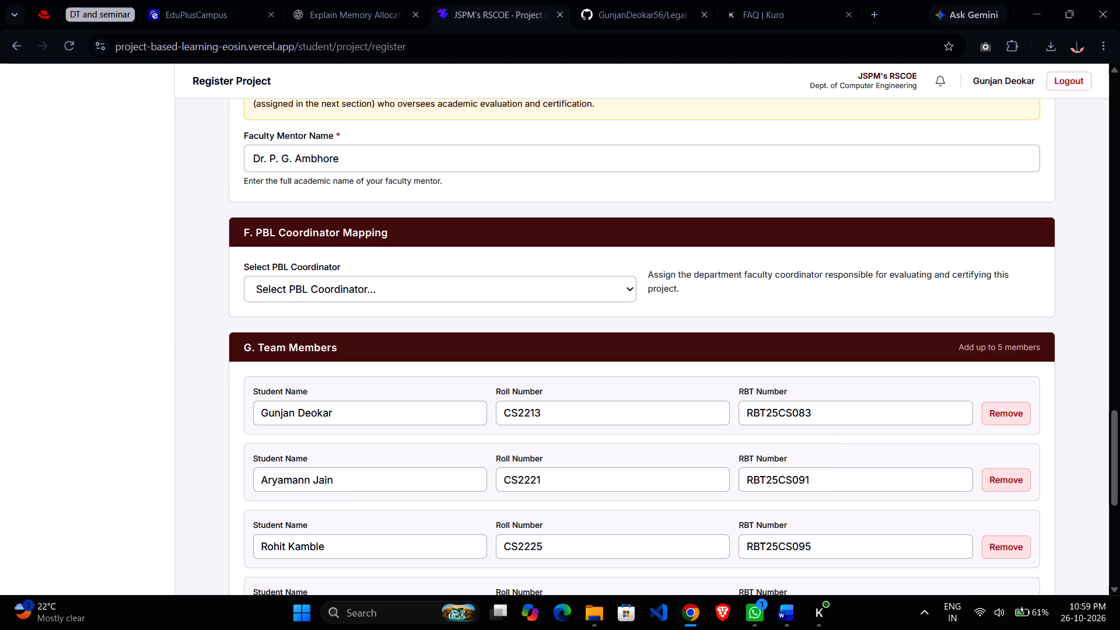
scroll(797, 397, up, 3)
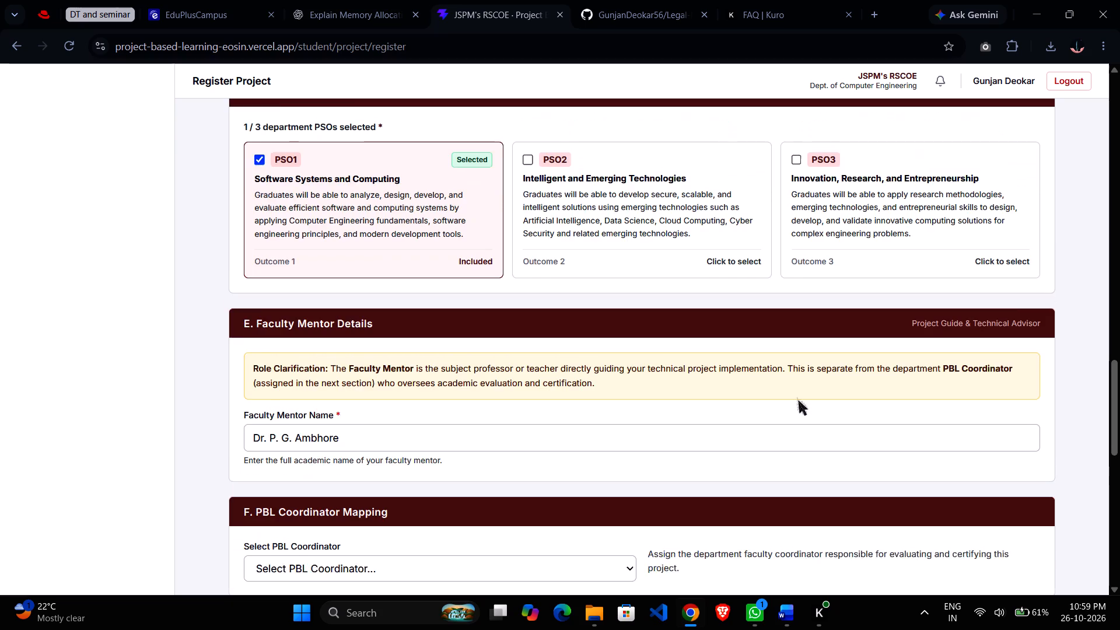
scroll(797, 397, up, 7)
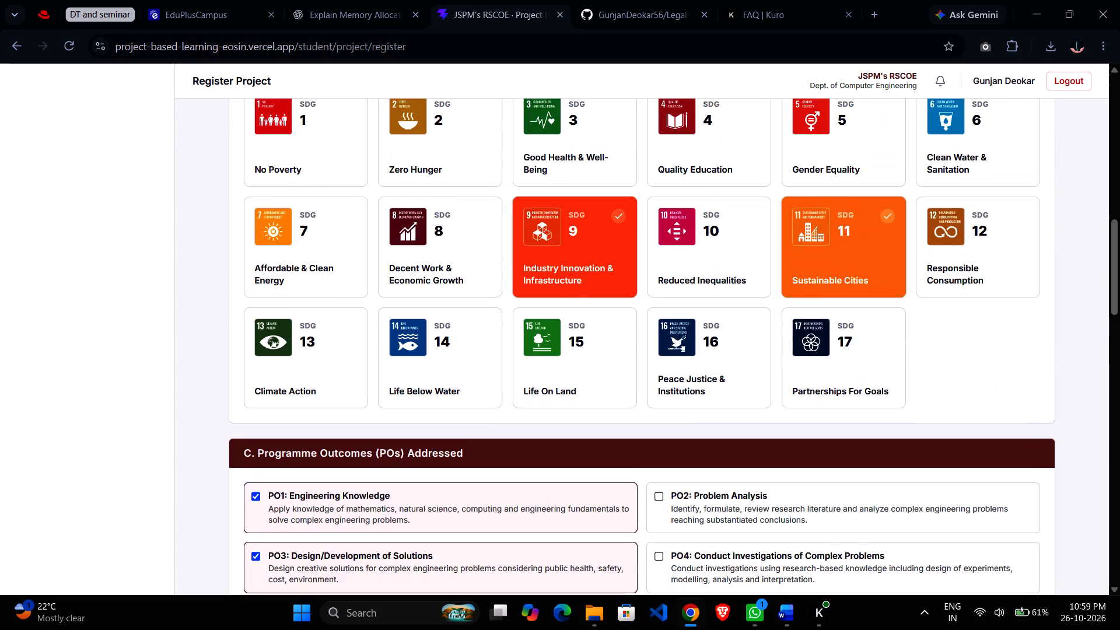
scroll(797, 397, up, 5)
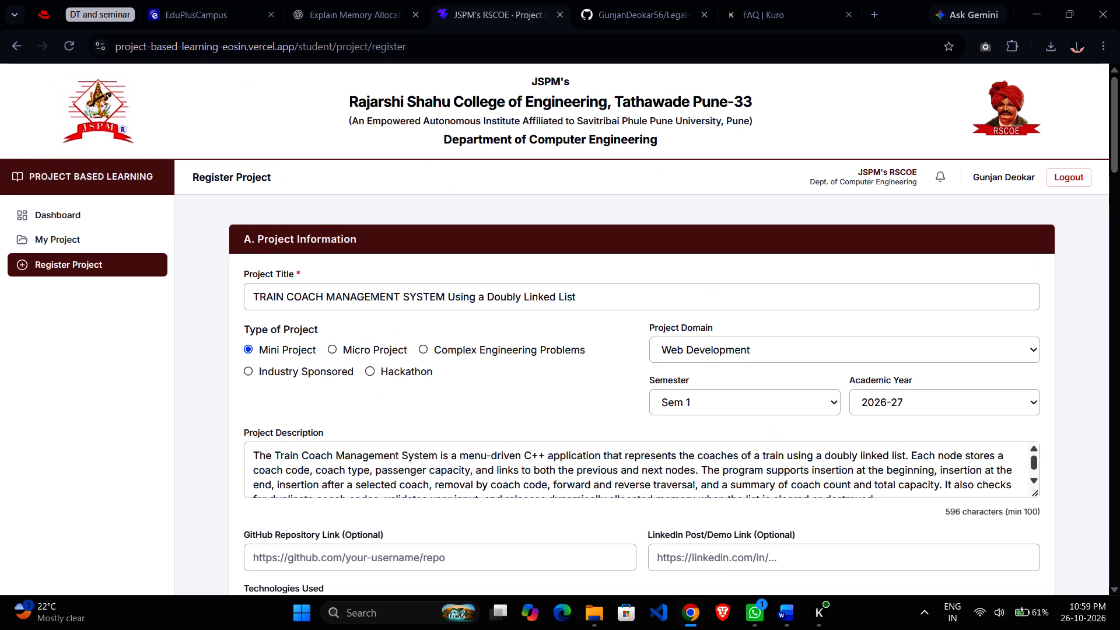
scroll(742, 468, down, 2)
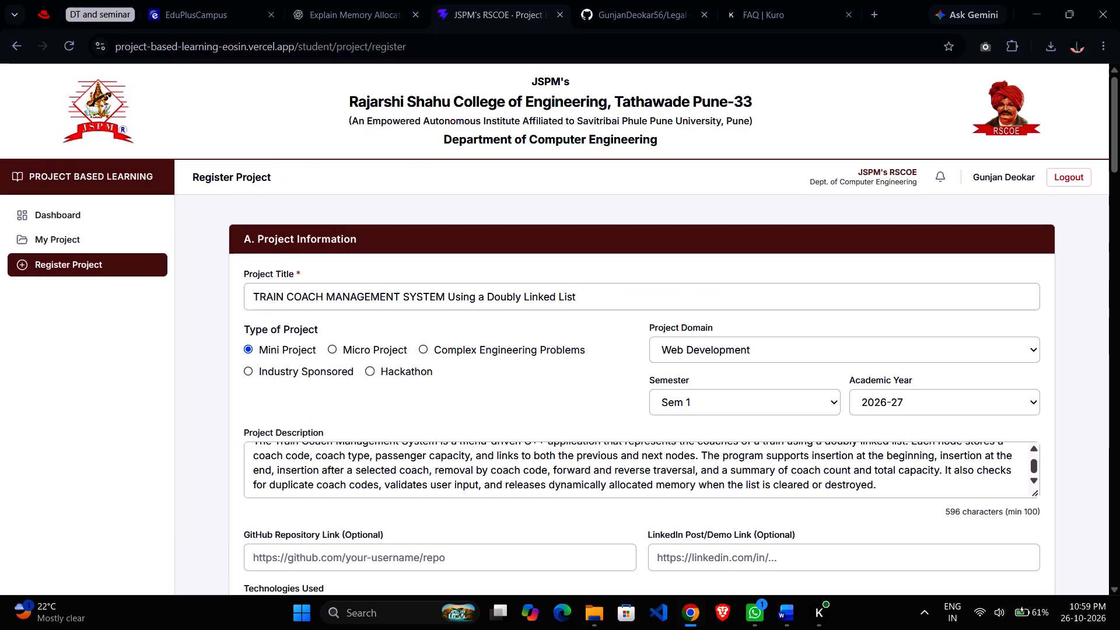
scroll(711, 497, down, 1)
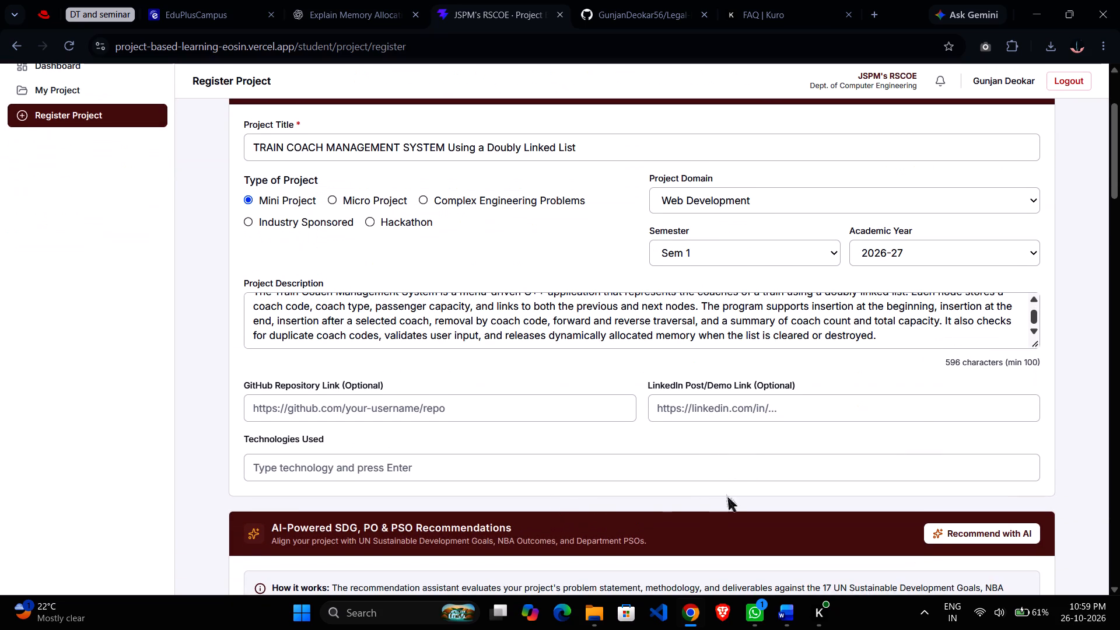
scroll(754, 457, down, 2)
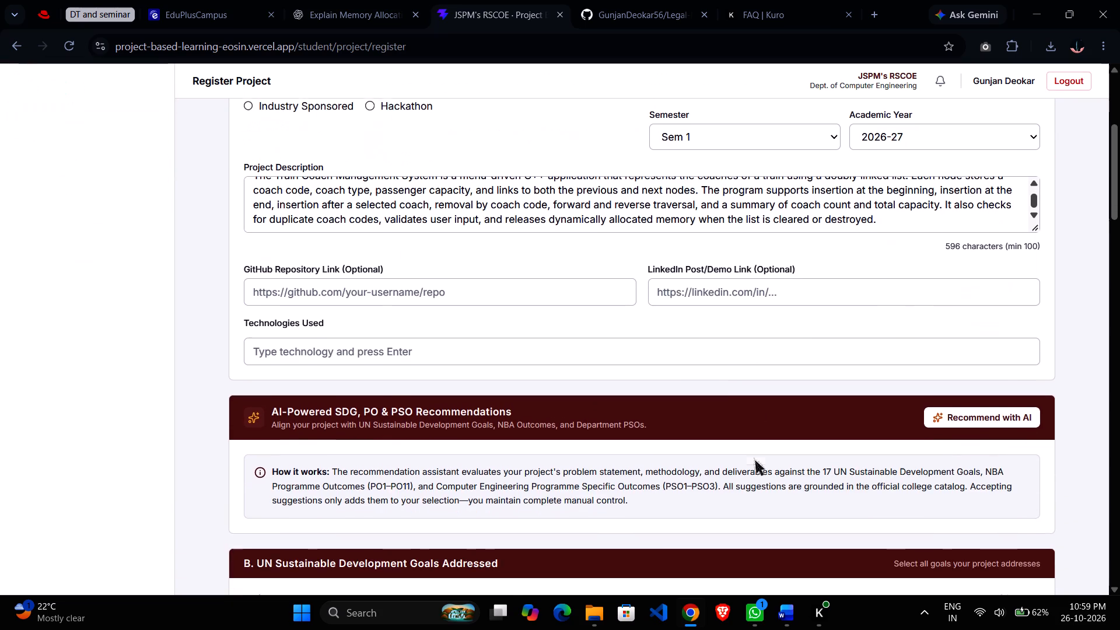
scroll(754, 457, down, 1)
scroll(754, 457, up, 2)
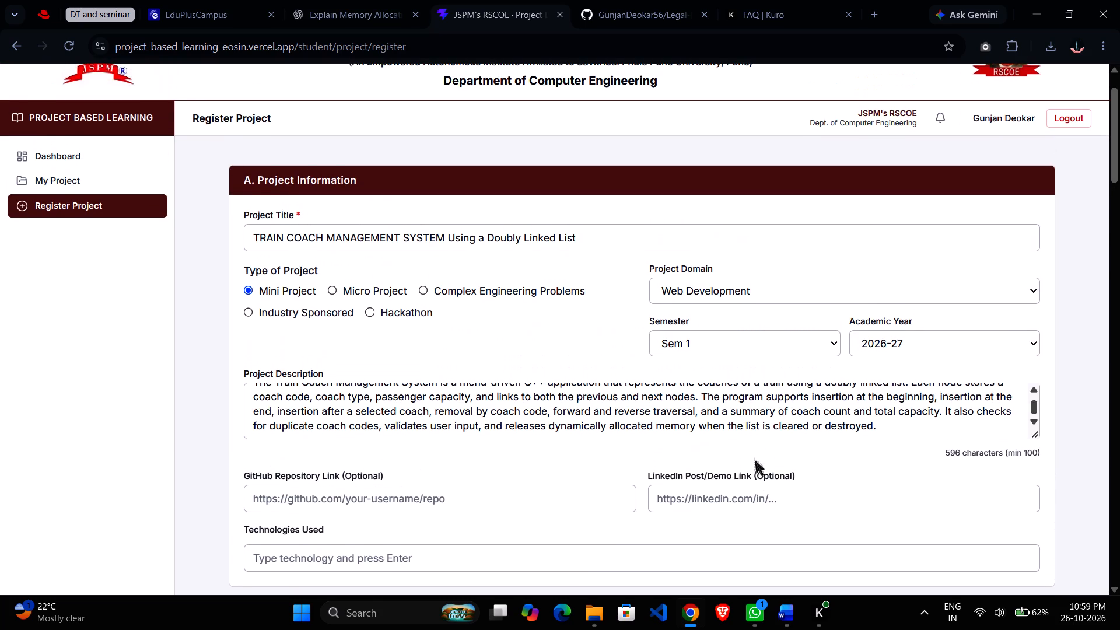
scroll(754, 457, up, 1)
Switch to the Train Coach Management System report in Word and compare its introduction, objectives, features and system design sections with the form.
click(791, 626)
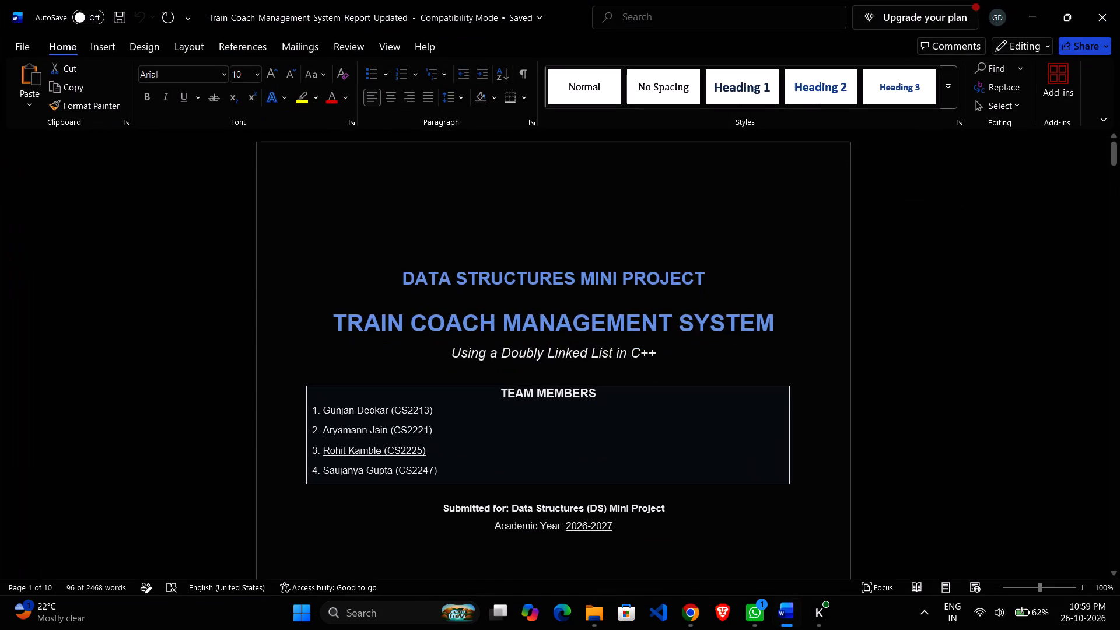
scroll(566, 330, down, 4)
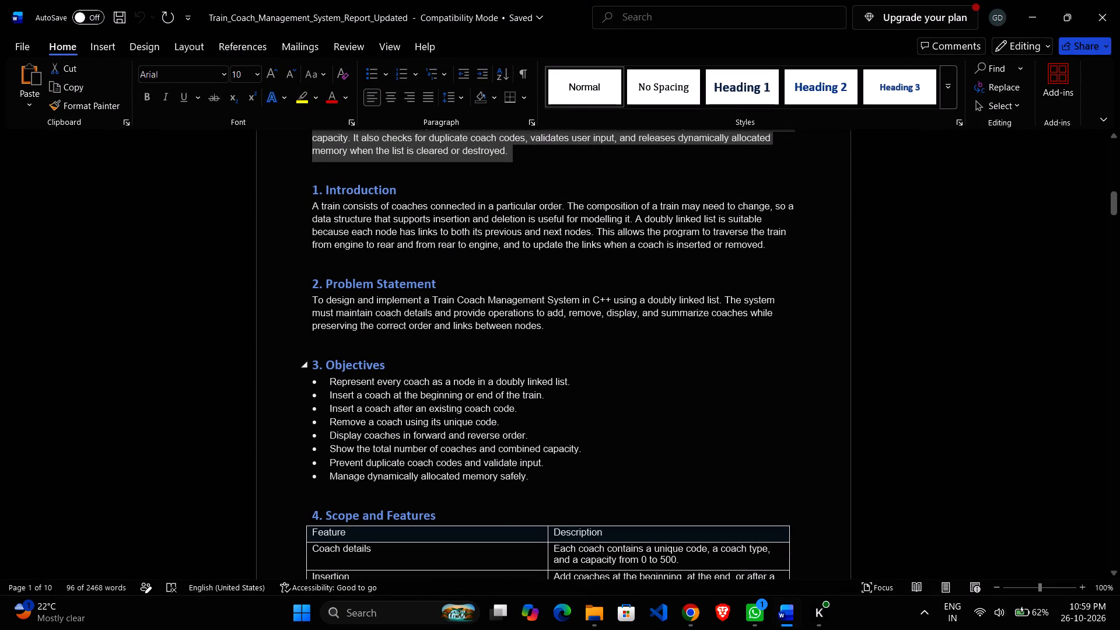
click(684, 339)
scroll(684, 339, down, 1)
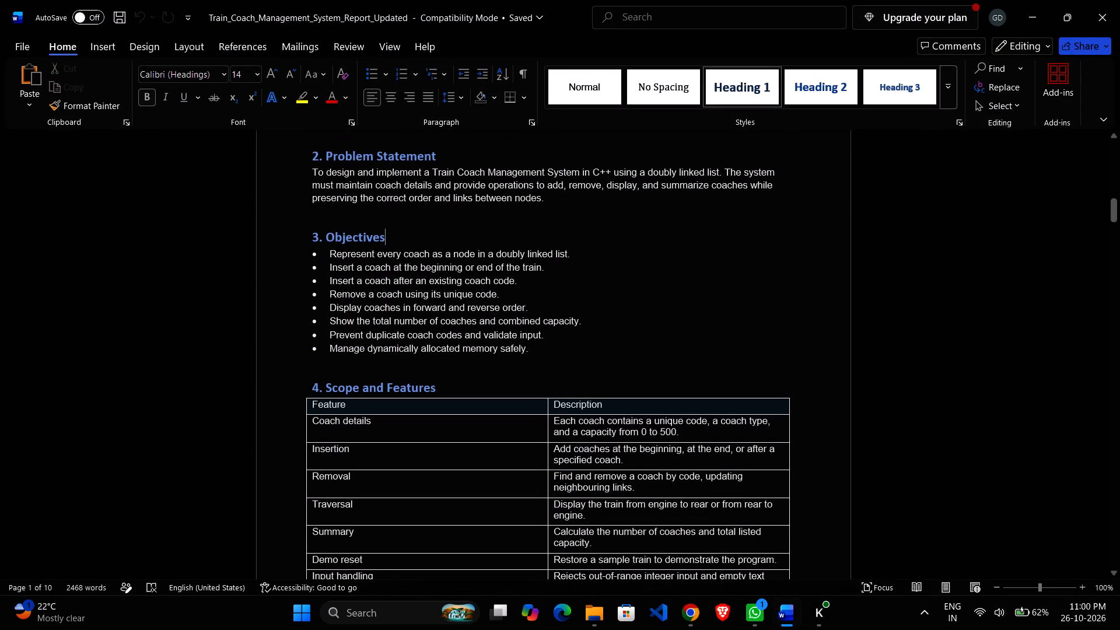
scroll(596, 385, right, 1)
scroll(585, 395, down, 1)
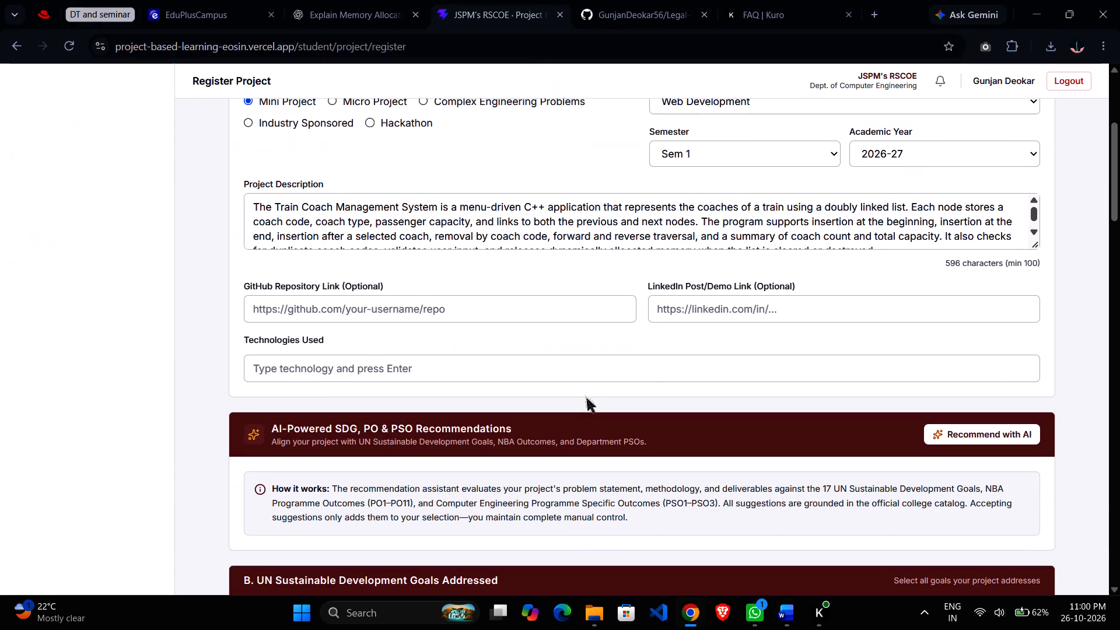
scroll(585, 395, down, 1)
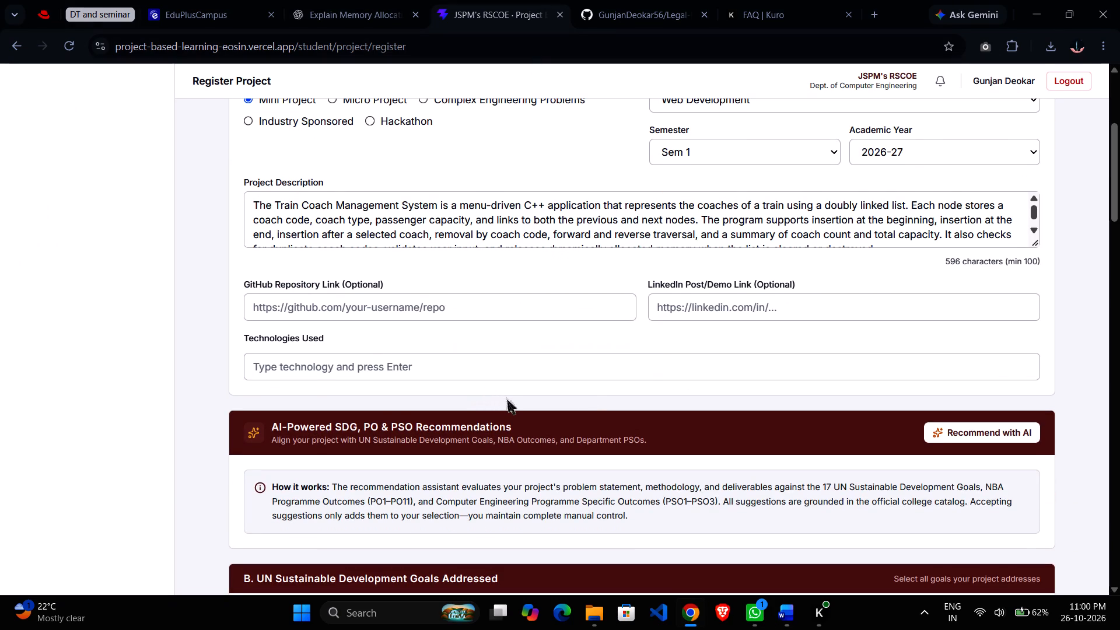
scroll(402, 459, down, 1)
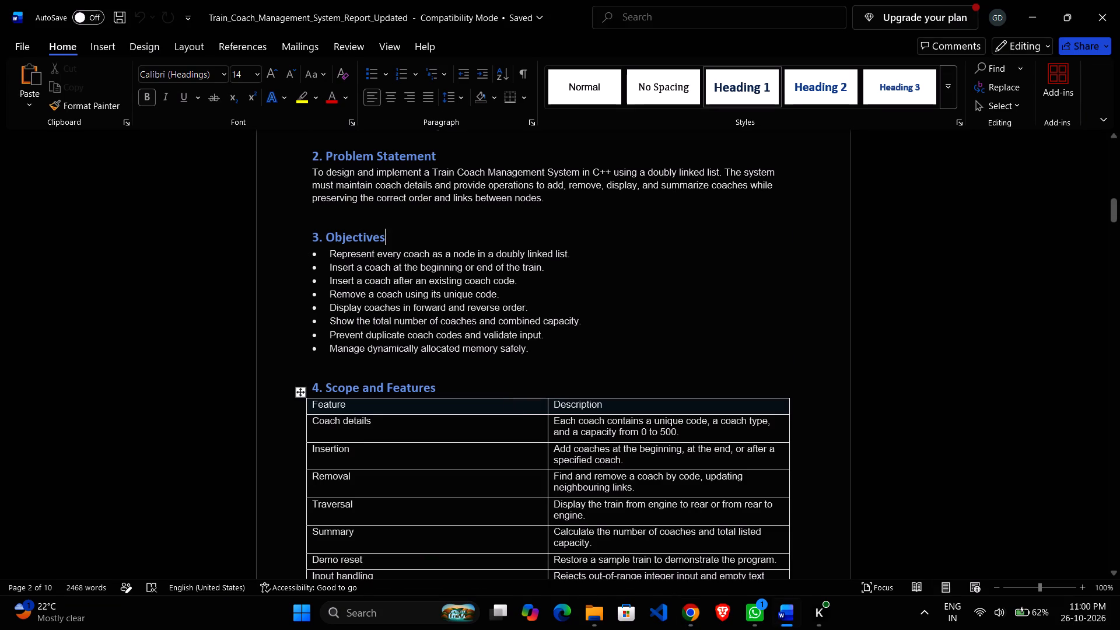
scroll(402, 459, down, 1)
scroll(286, 431, down, 3)
scroll(262, 405, right, 1)
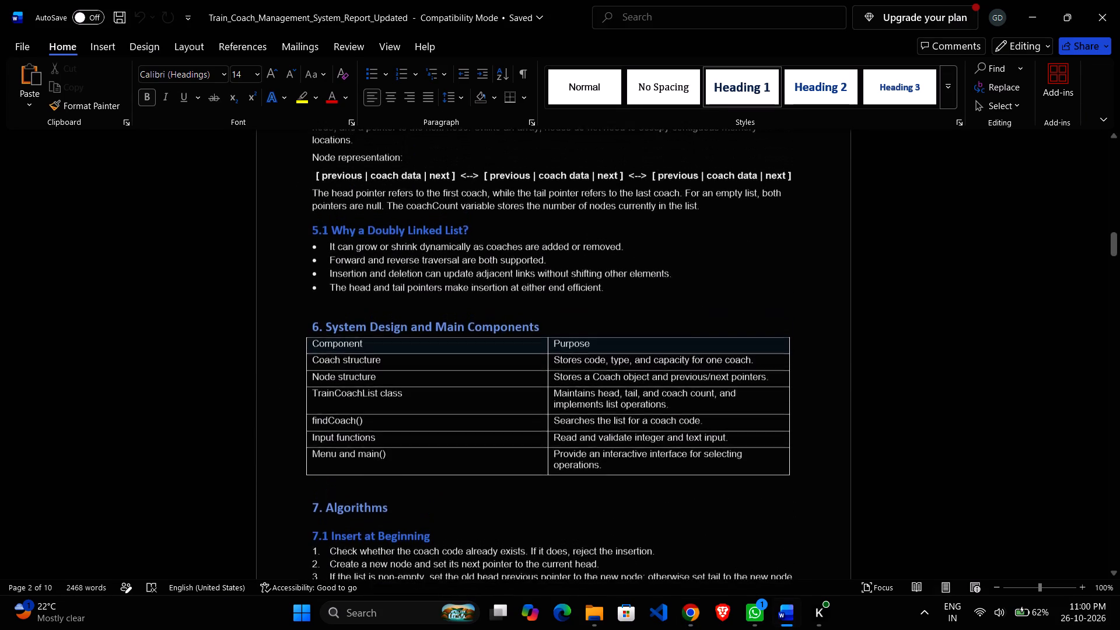
scroll(262, 405, right, 1)
scroll(262, 405, up, 3)
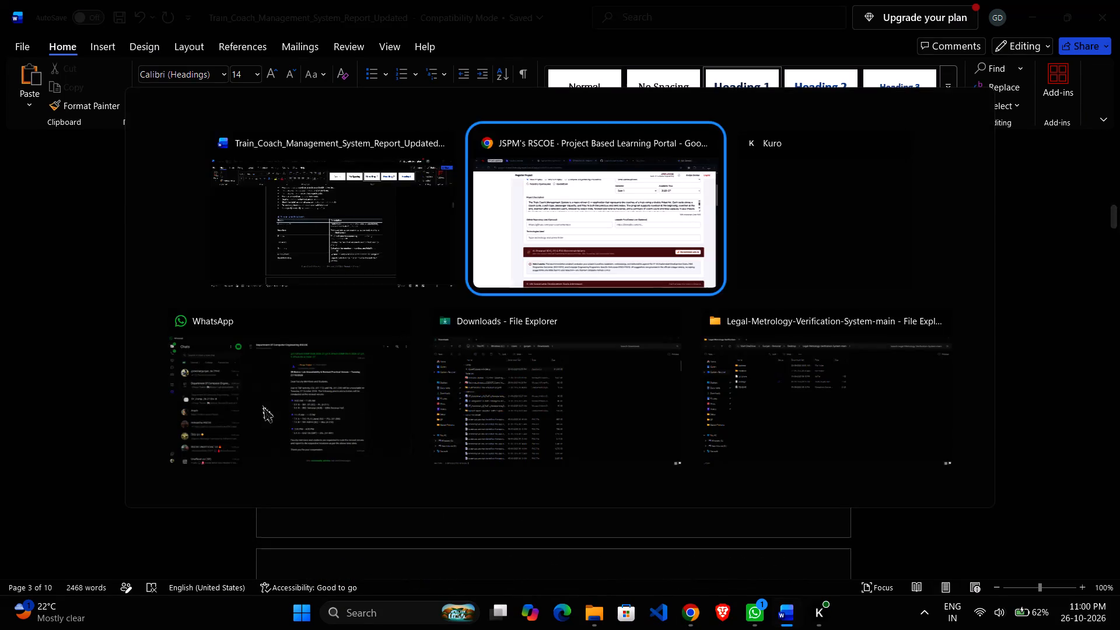
In the portal's registration form, add the three Desktop images timed 1.14.45 PM, 1.21.38 PM and 1.21.59 PM together as project screenshots.
scroll(358, 535, down, 6)
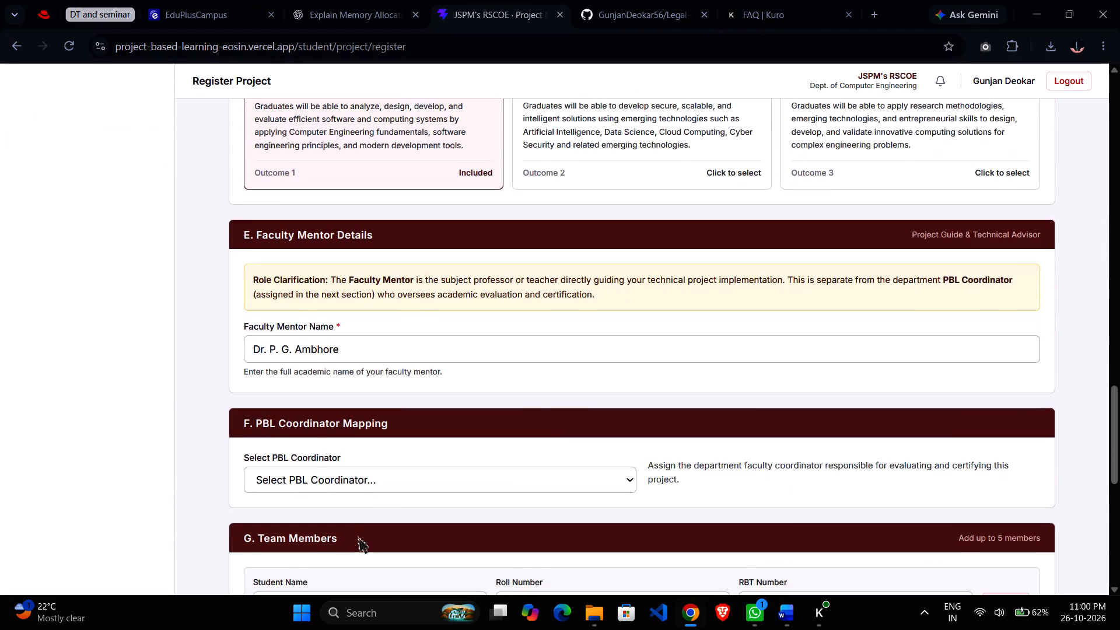
scroll(358, 535, down, 6)
click(356, 412)
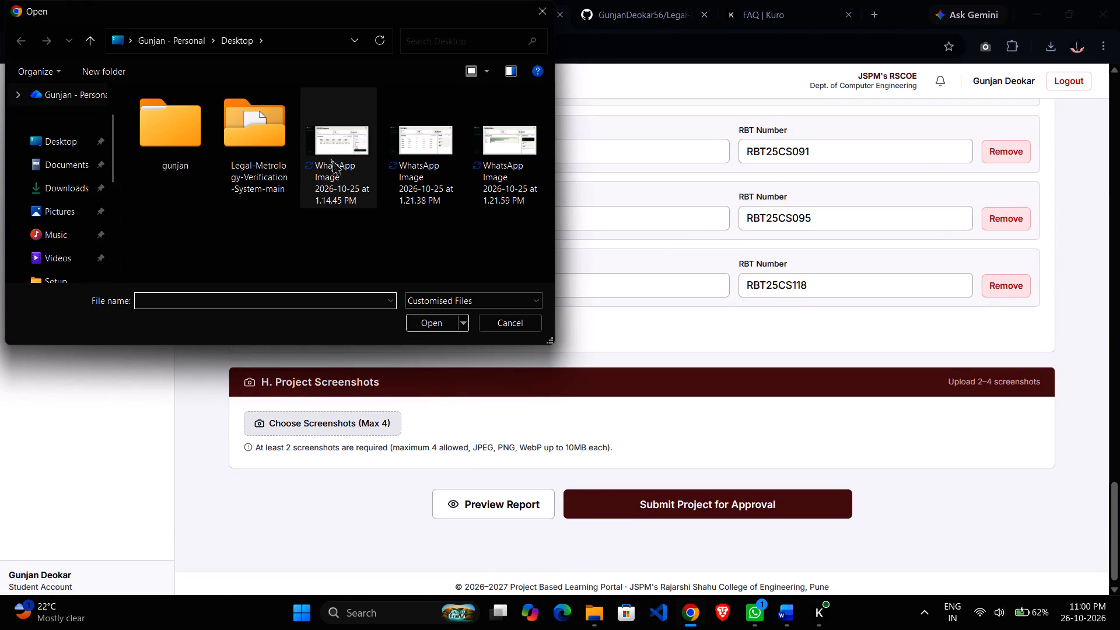
ctrl+click(331, 158)
ctrl+click(407, 161)
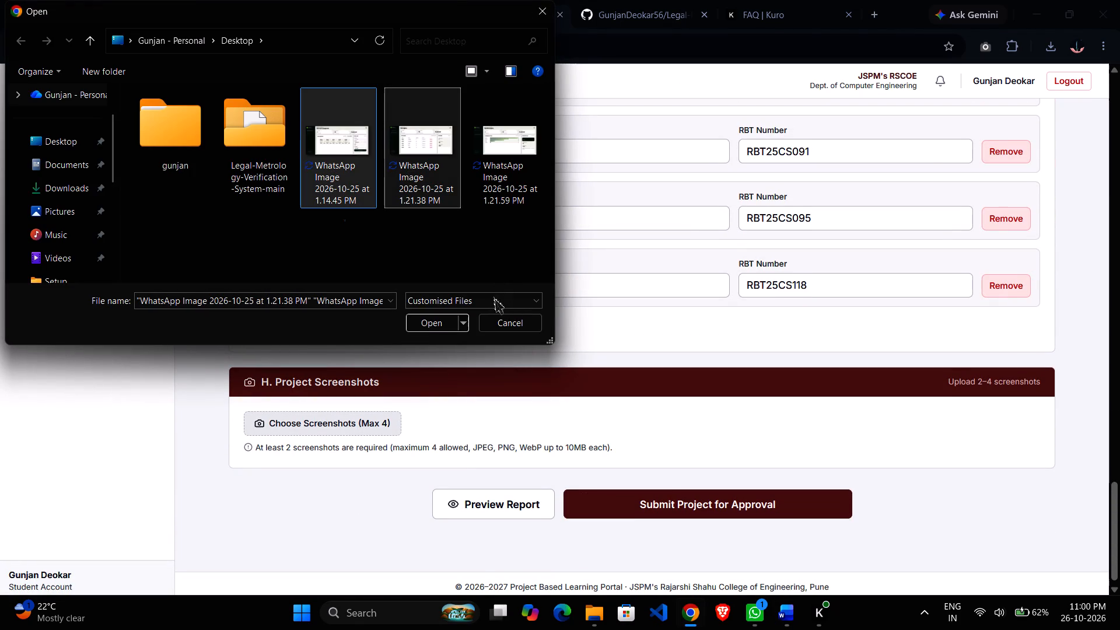
ctrl+click(507, 143)
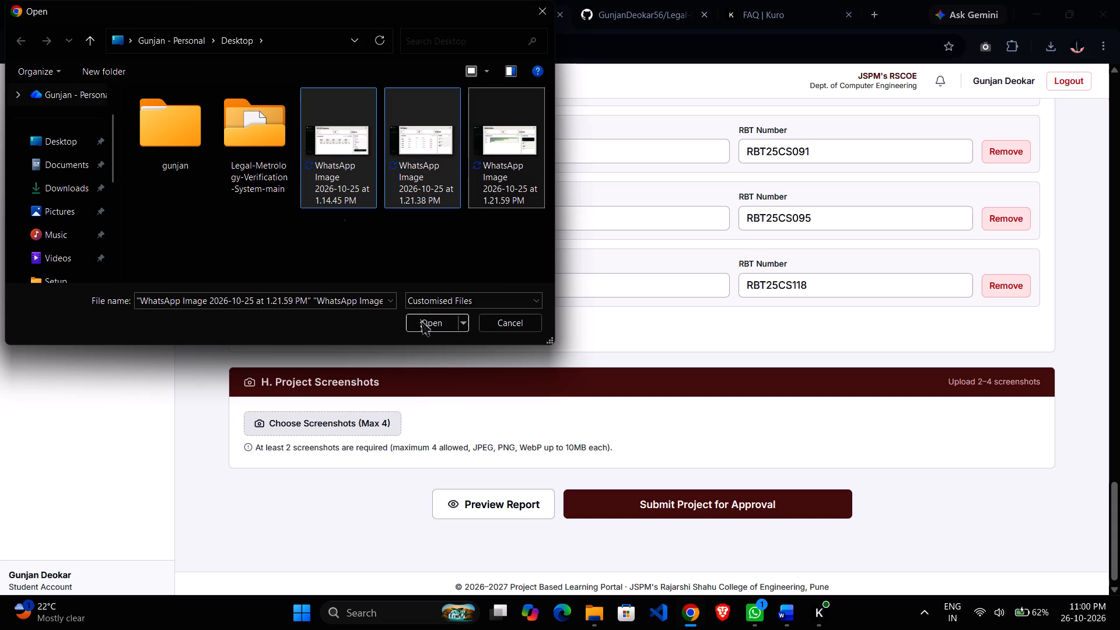
click(418, 321)
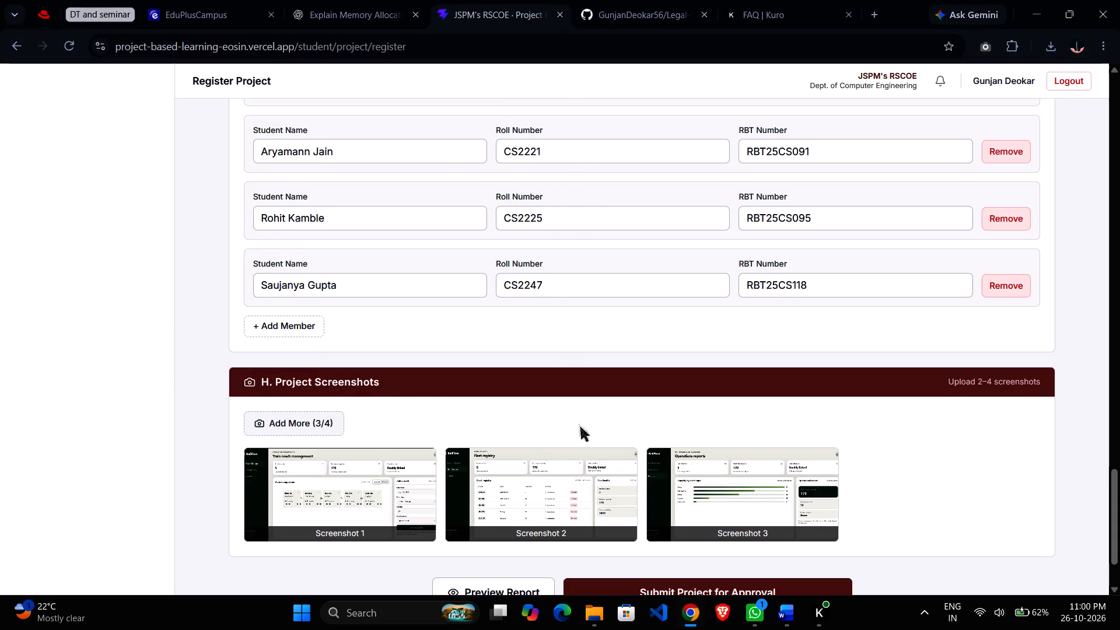
scroll(615, 445, down, 1)
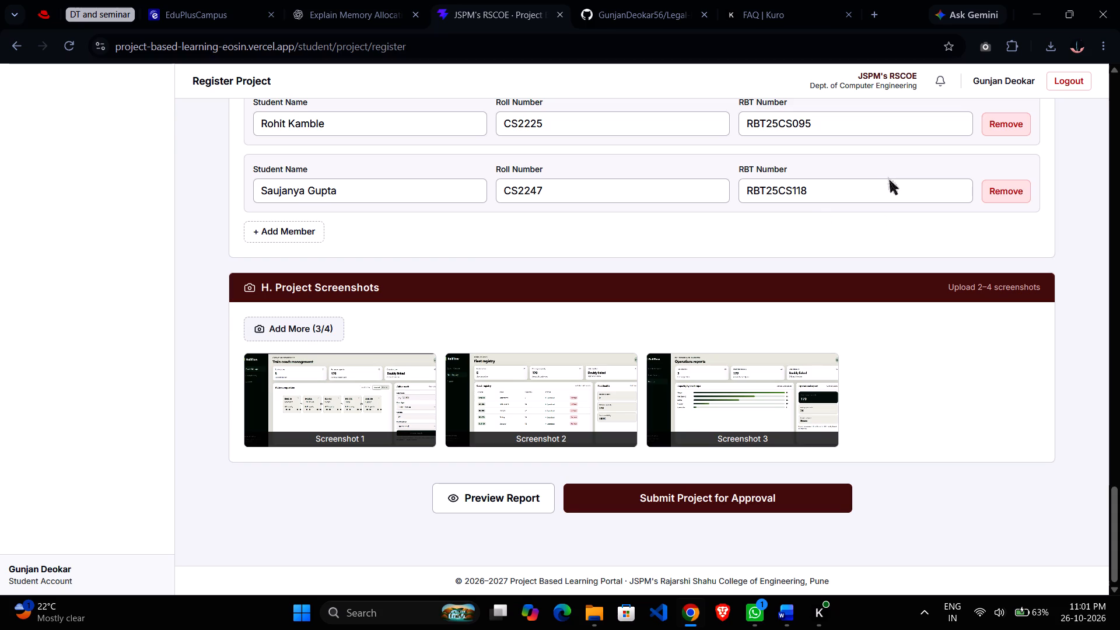
Return to the registration form in Chrome and check every section from the project screenshots up to the project title.
scroll(851, 295, up, 1)
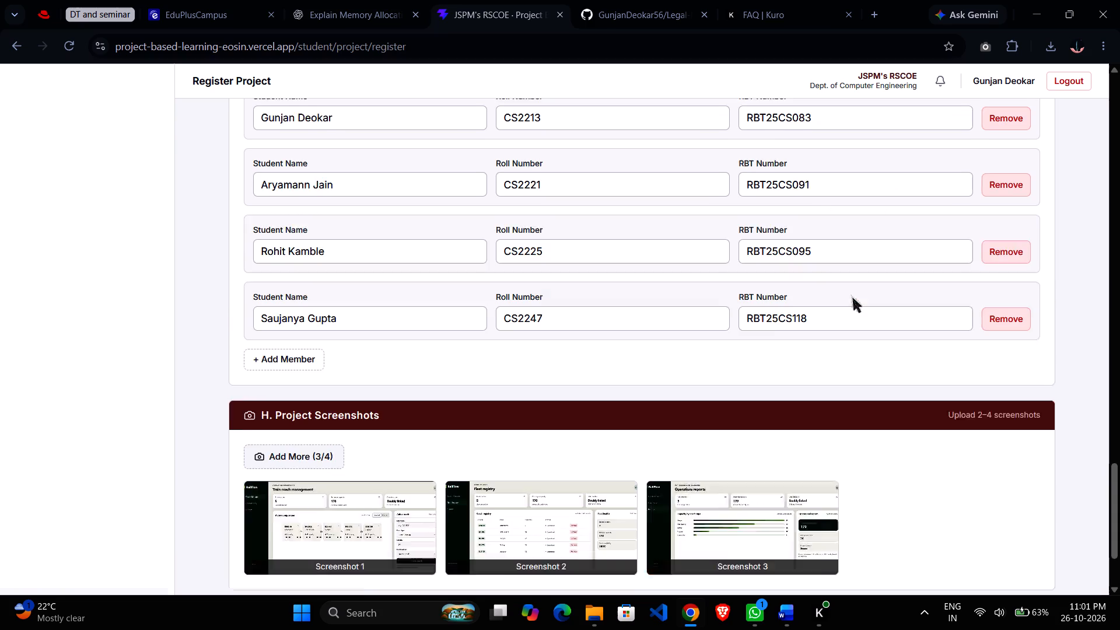
scroll(851, 295, up, 6)
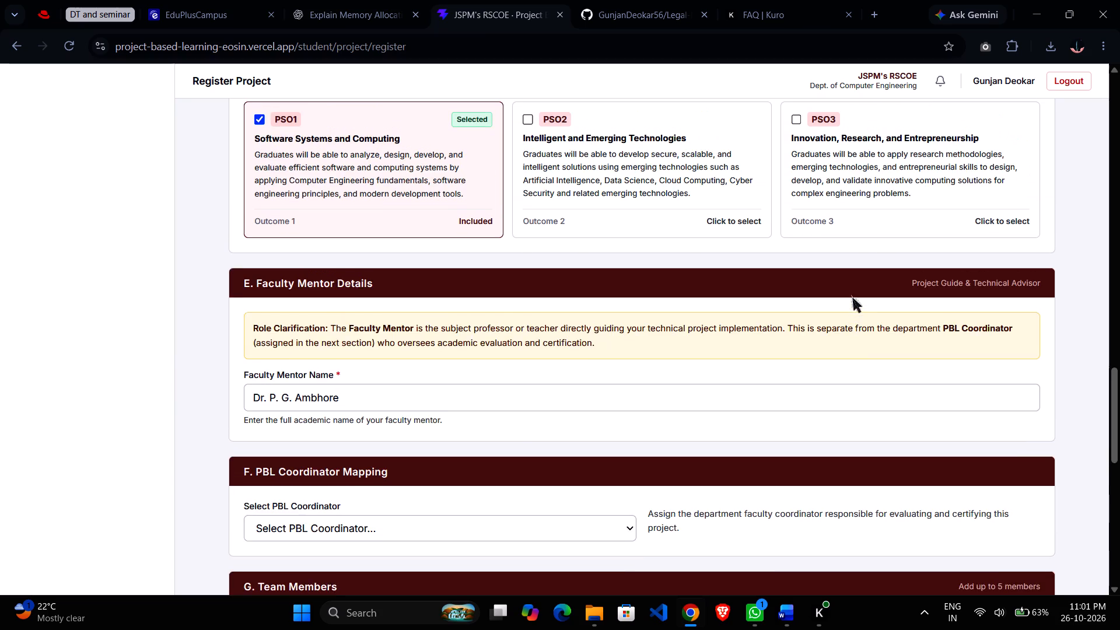
scroll(851, 295, up, 4)
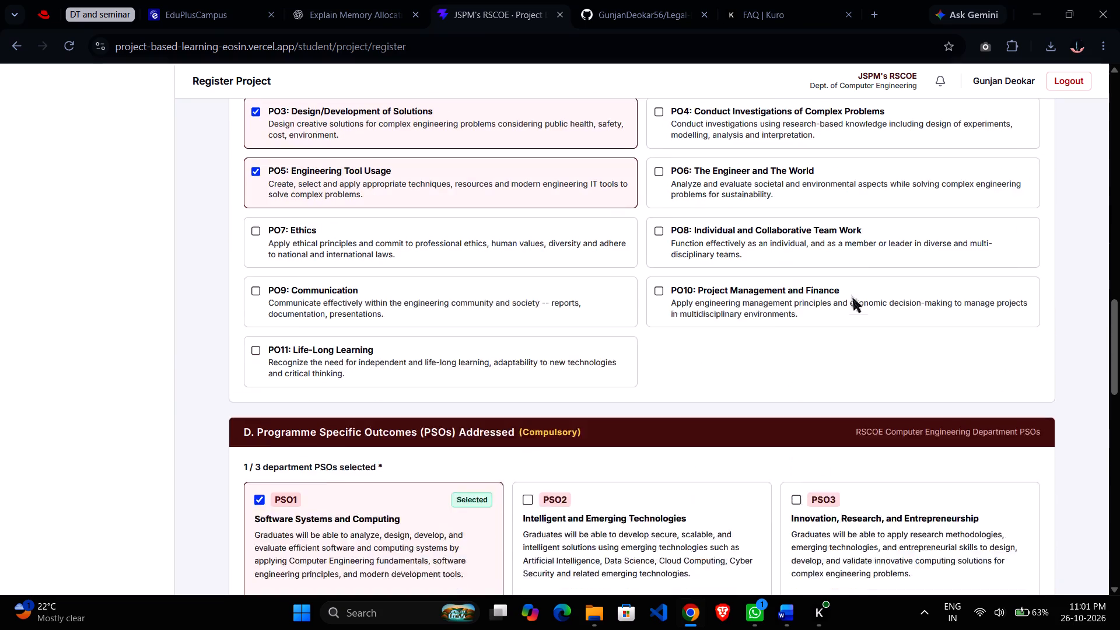
scroll(851, 295, up, 8)
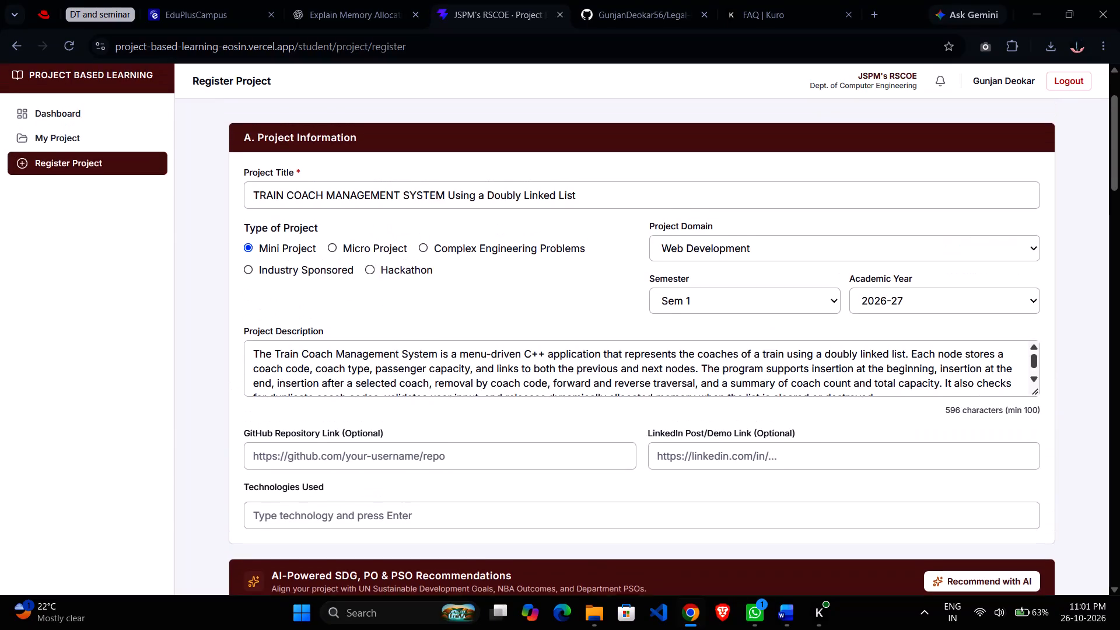
scroll(851, 295, up, 2)
Try to submit the project registration for approval, repeating the submission once.
scroll(851, 295, down, 10)
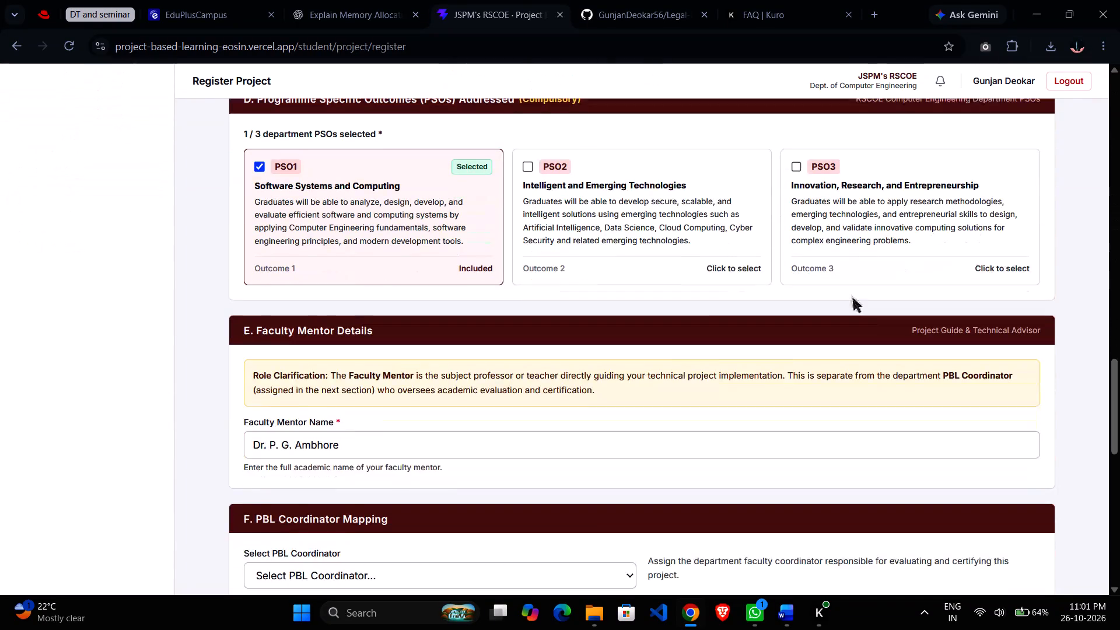
scroll(707, 393, down, 10)
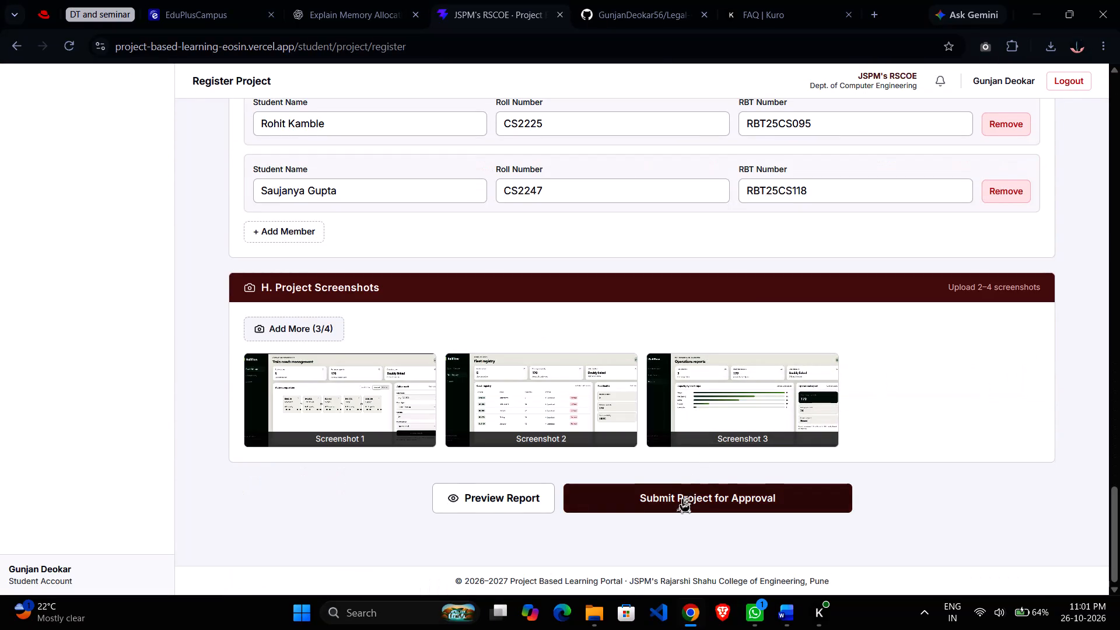
click(682, 499)
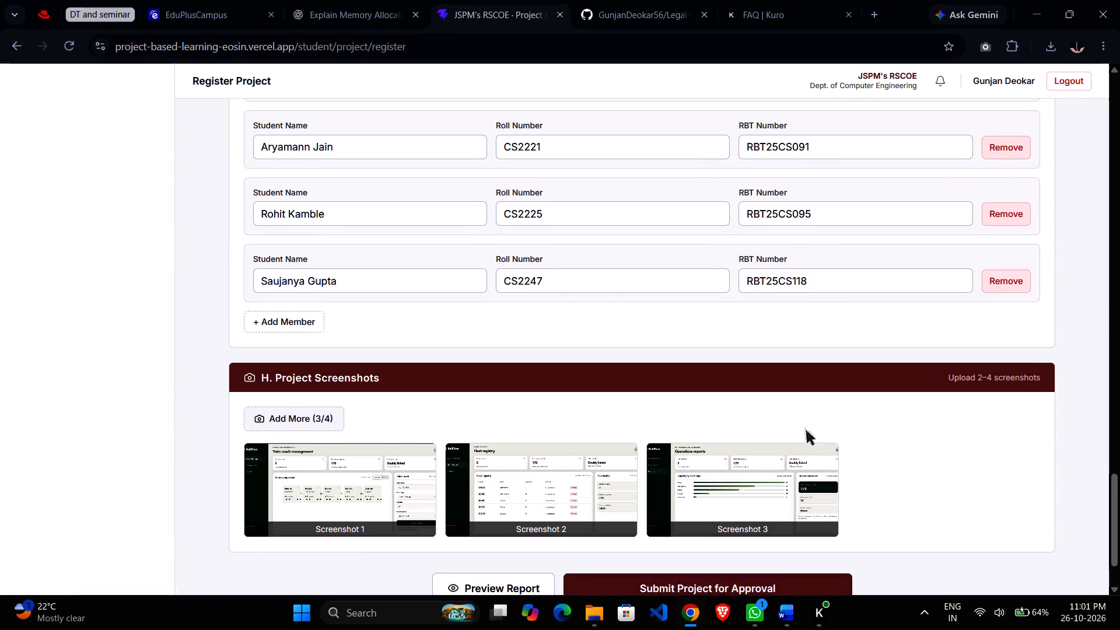
scroll(804, 427, down, 1)
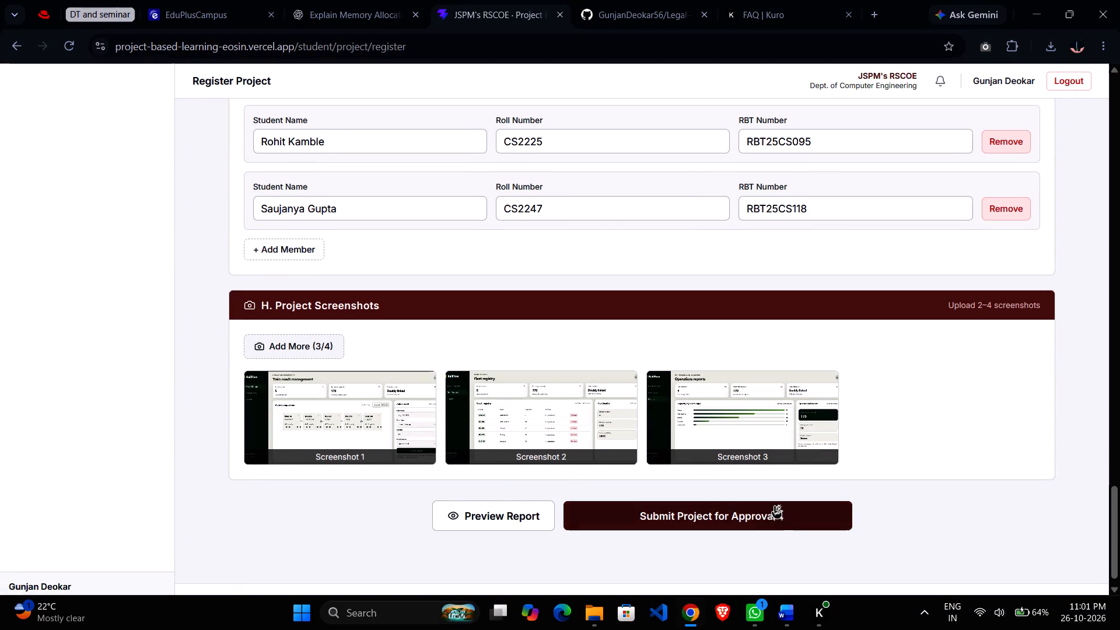
click(777, 523)
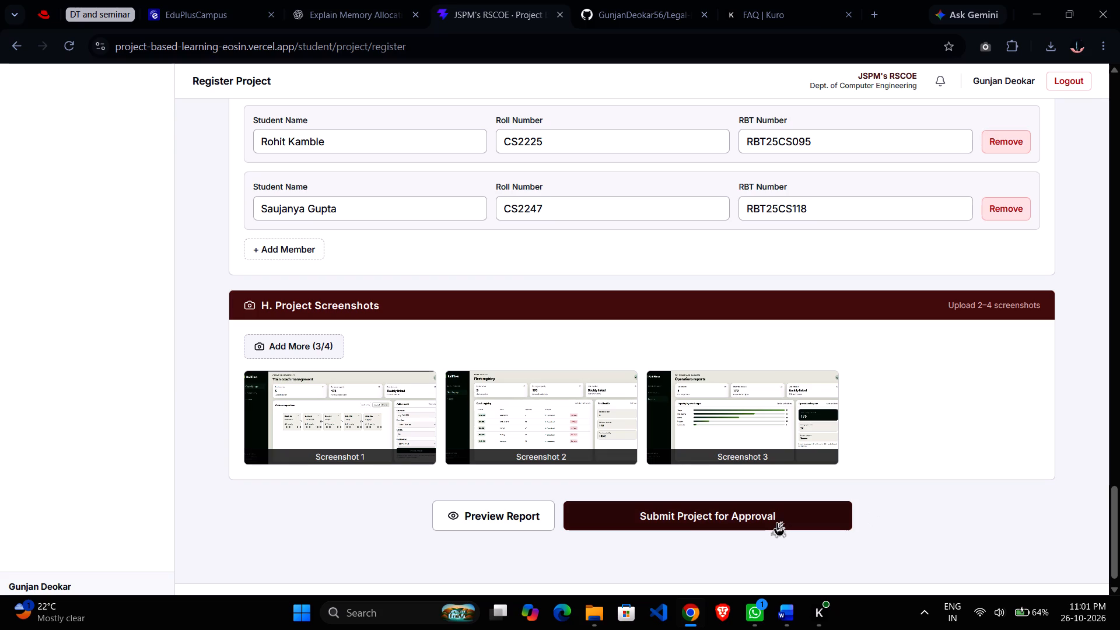
scroll(789, 496, up, 1)
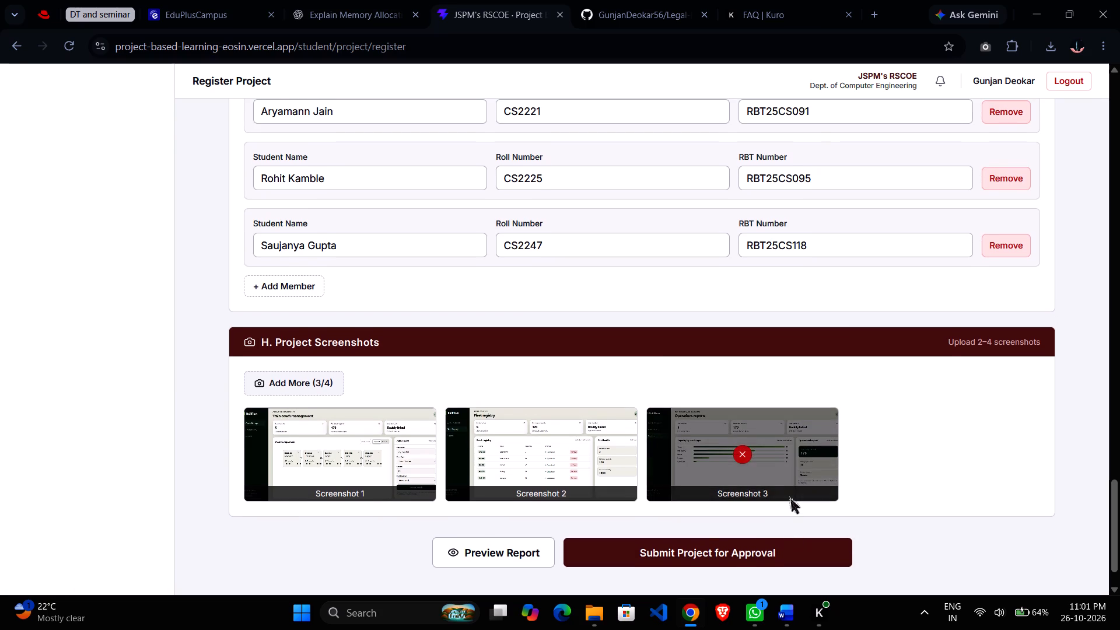
Check the form's submission errors and select the Computer Engineering professor as coordinator in the PBL Coordinator Mapping section.
scroll(789, 496, up, 13)
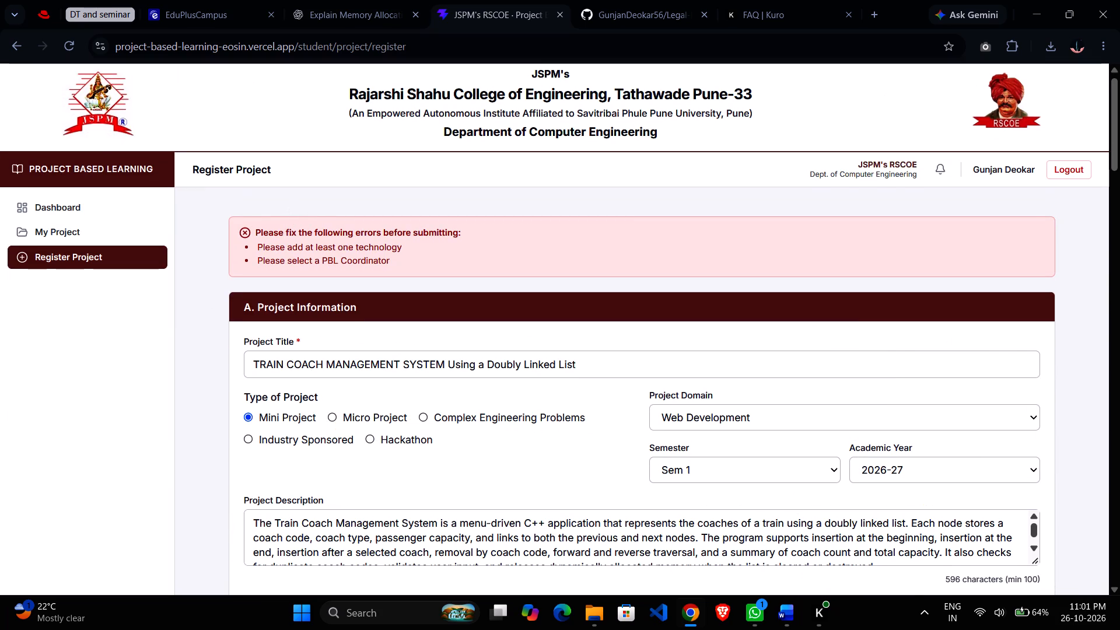
scroll(368, 260, down, 8)
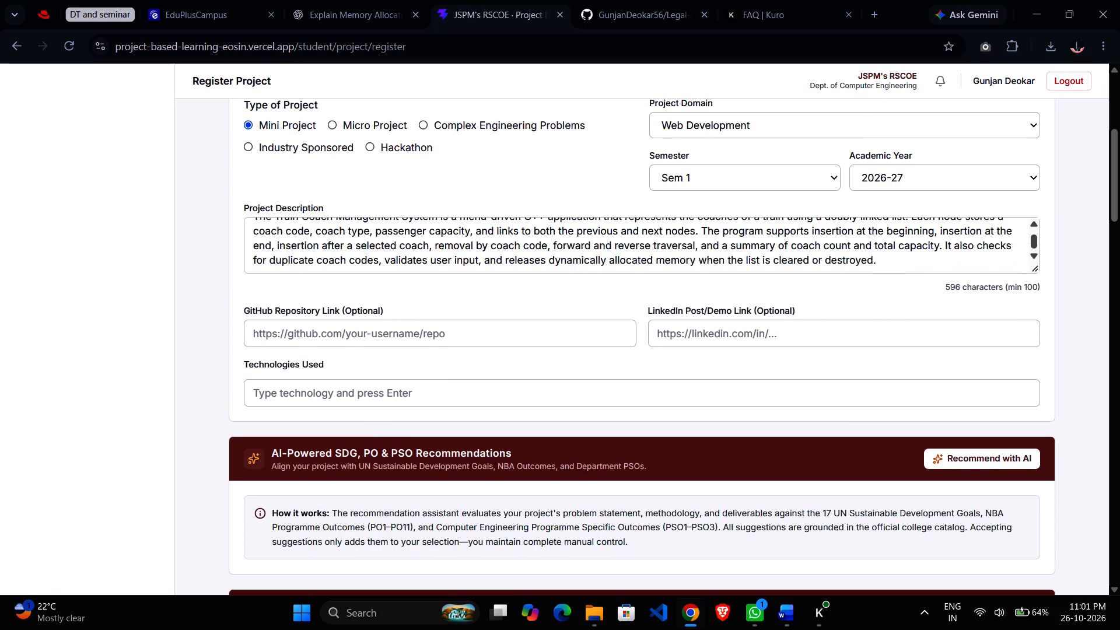
scroll(368, 260, down, 3)
scroll(333, 402, down, 4)
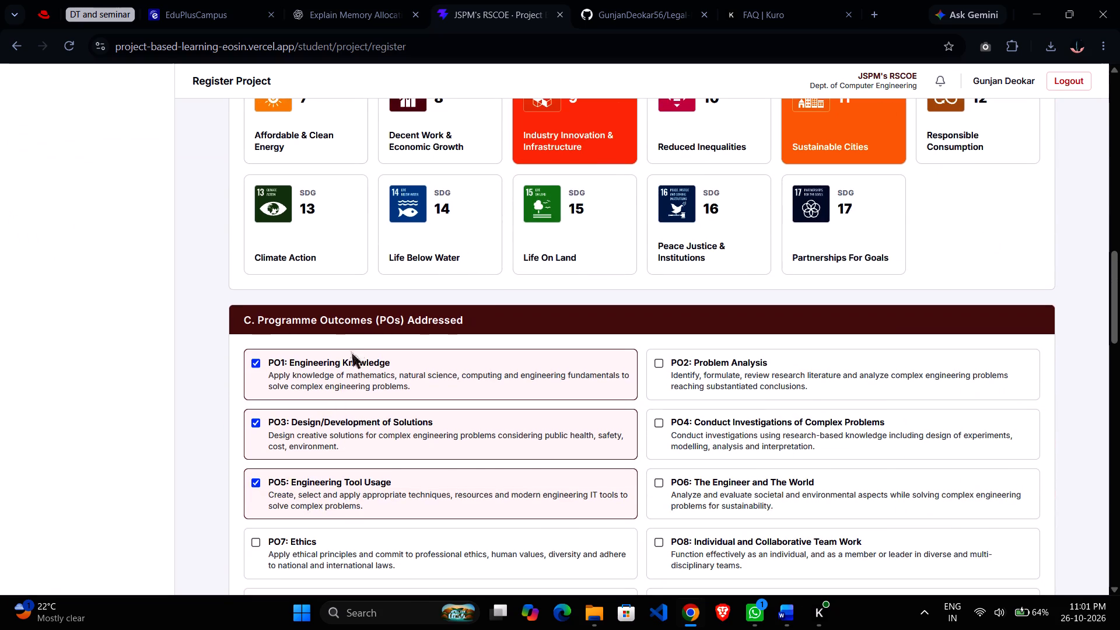
scroll(356, 338, down, 6)
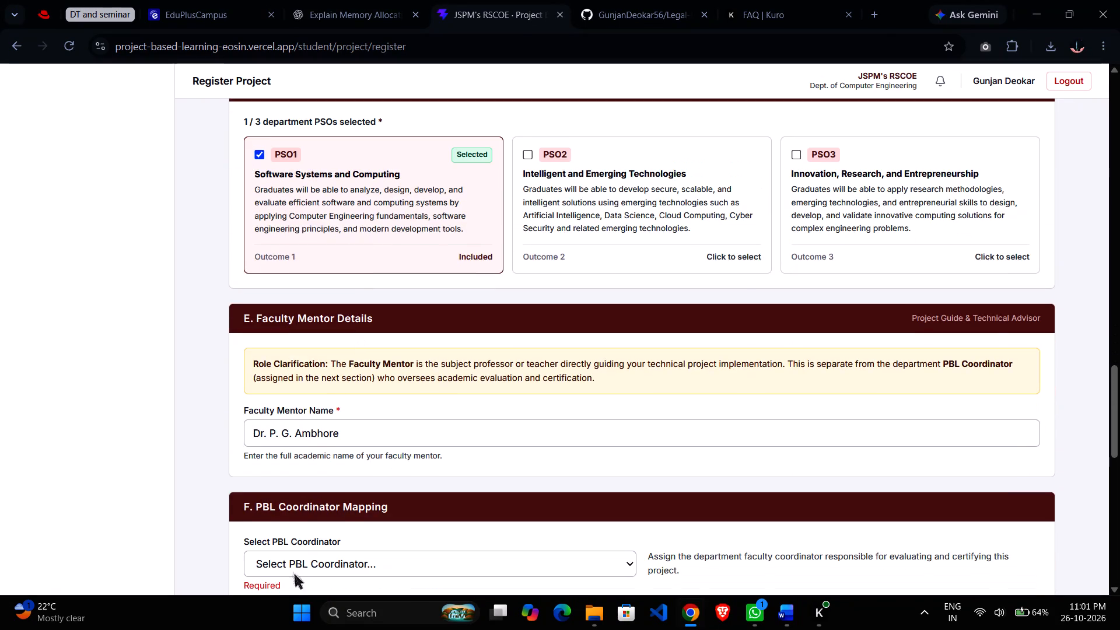
click(317, 562)
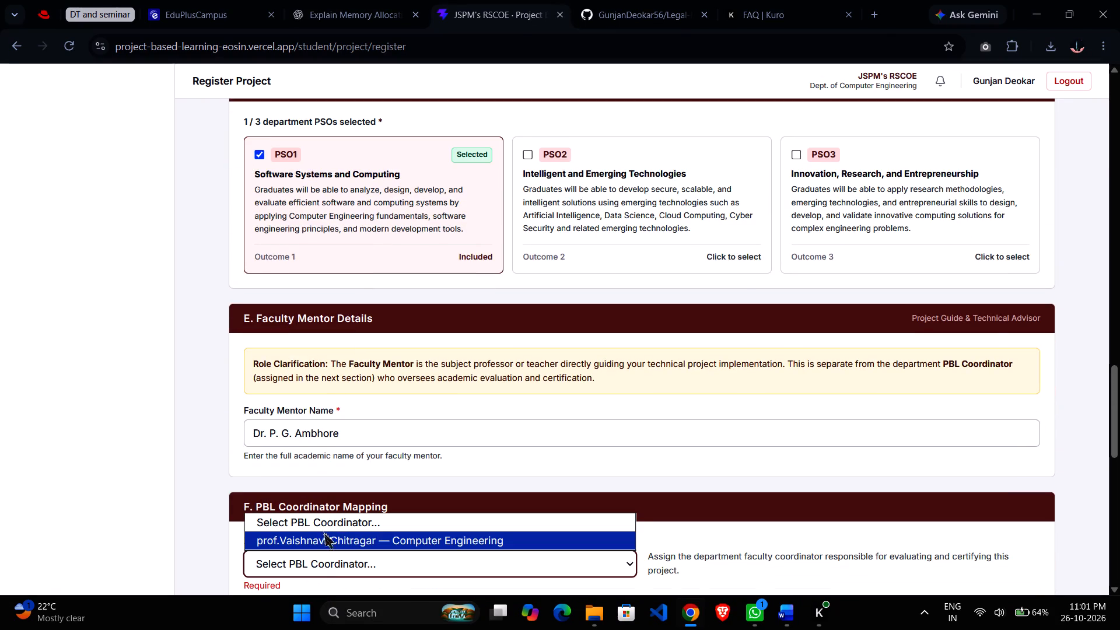
click(320, 531)
Return to the Technologies Used field in the Project Information section to add the missing technology entry.
scroll(328, 490, up, 5)
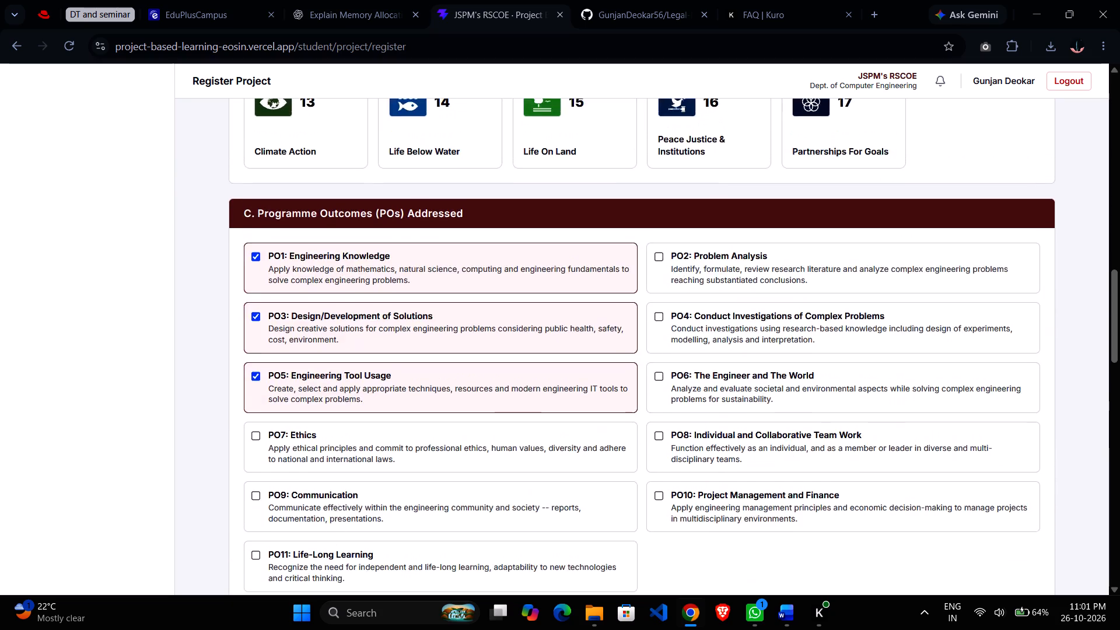
scroll(328, 490, up, 10)
scroll(328, 490, down, 1)
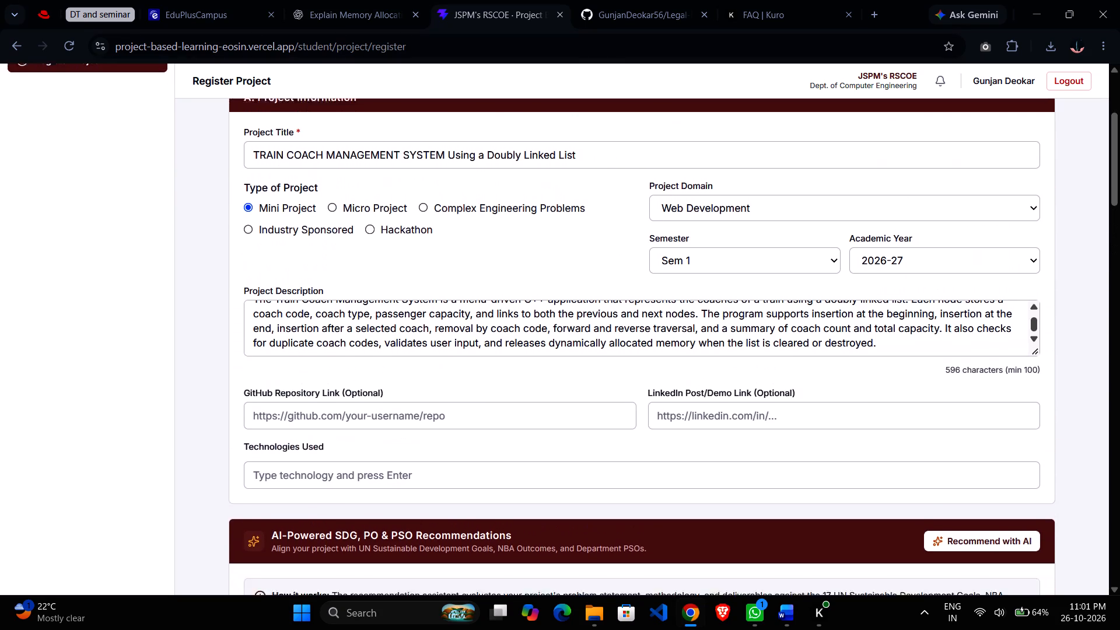
scroll(328, 490, down, 1)
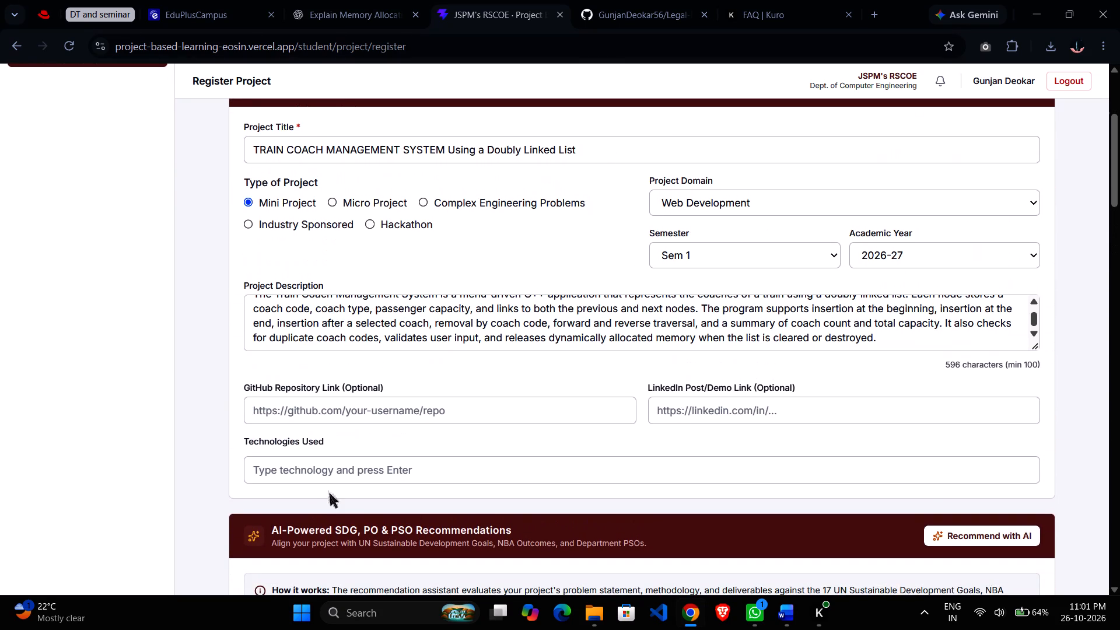
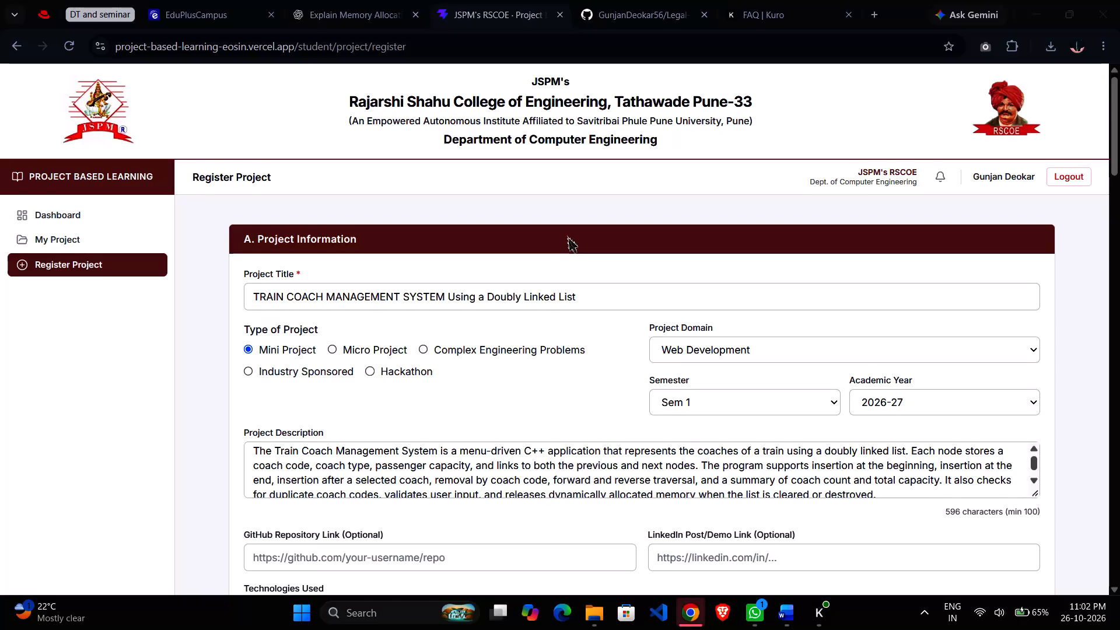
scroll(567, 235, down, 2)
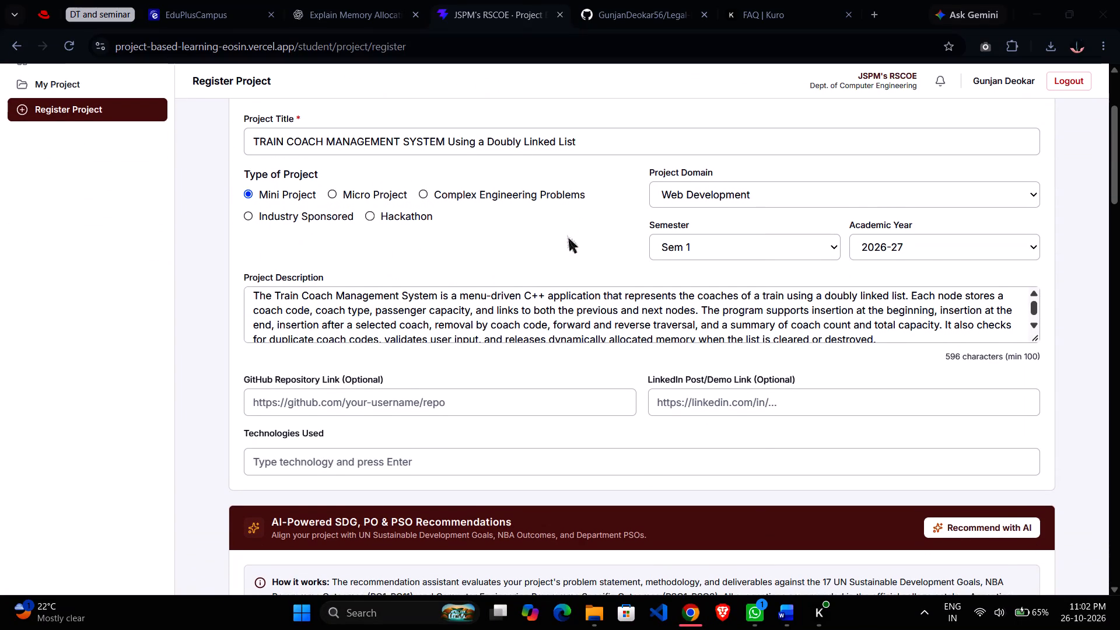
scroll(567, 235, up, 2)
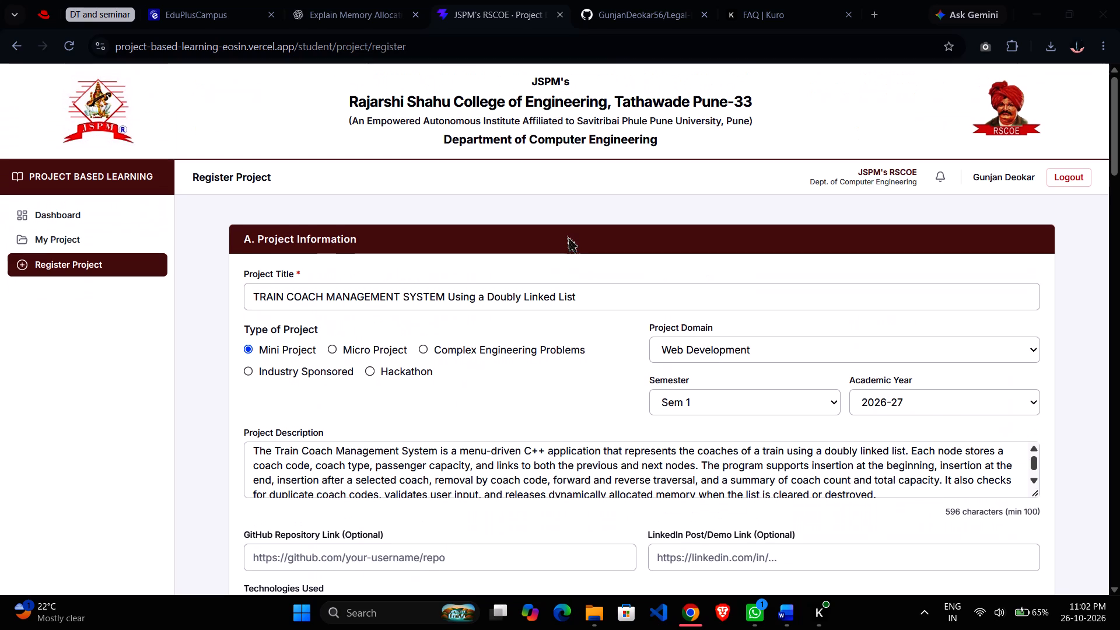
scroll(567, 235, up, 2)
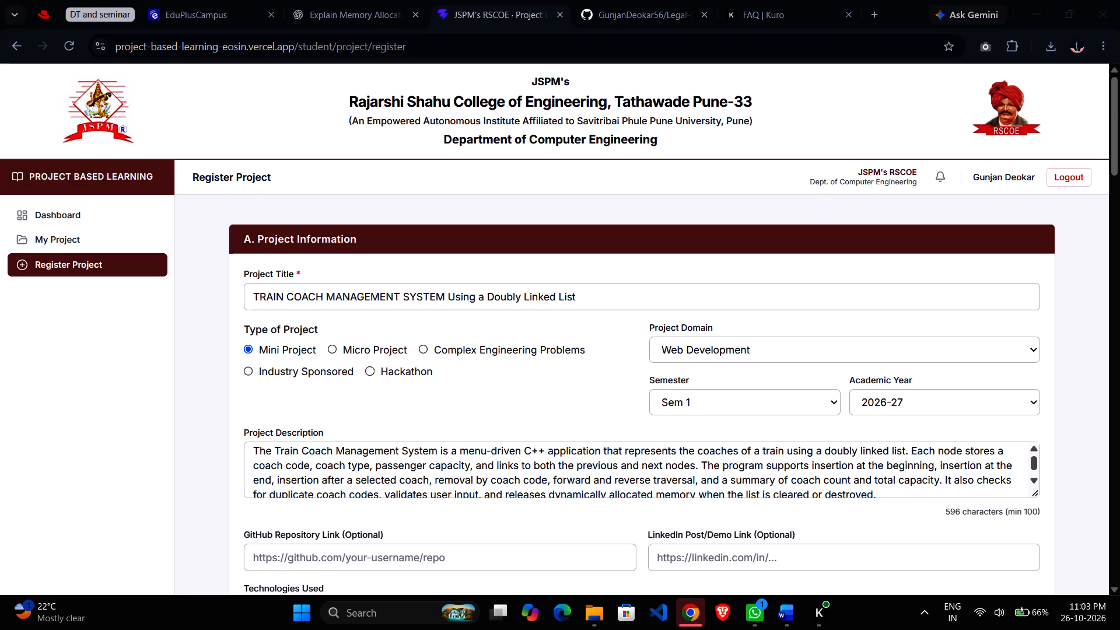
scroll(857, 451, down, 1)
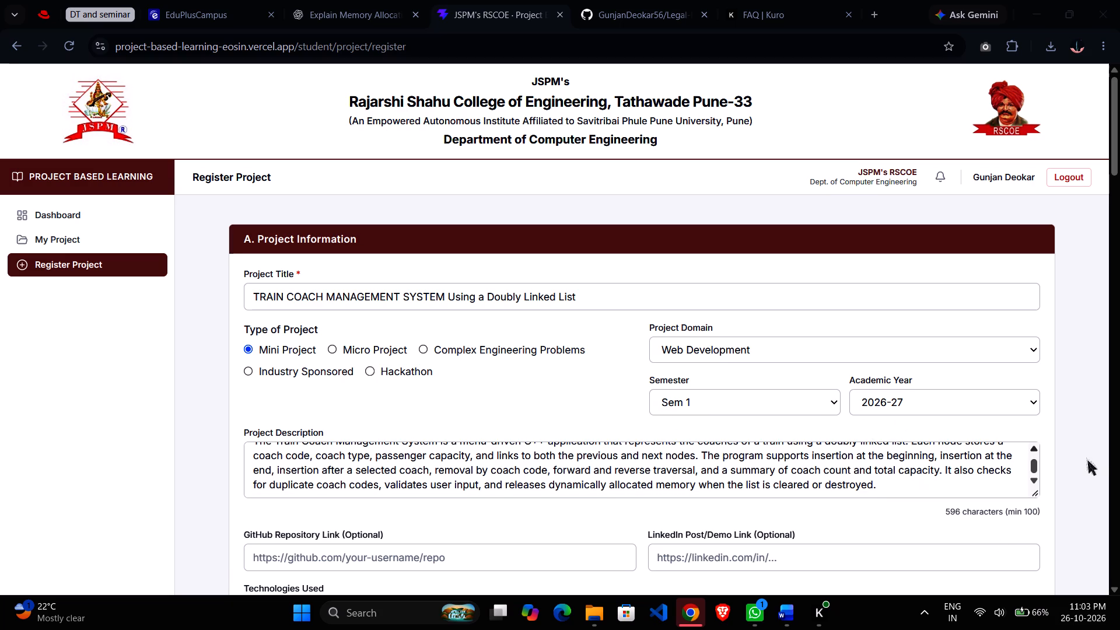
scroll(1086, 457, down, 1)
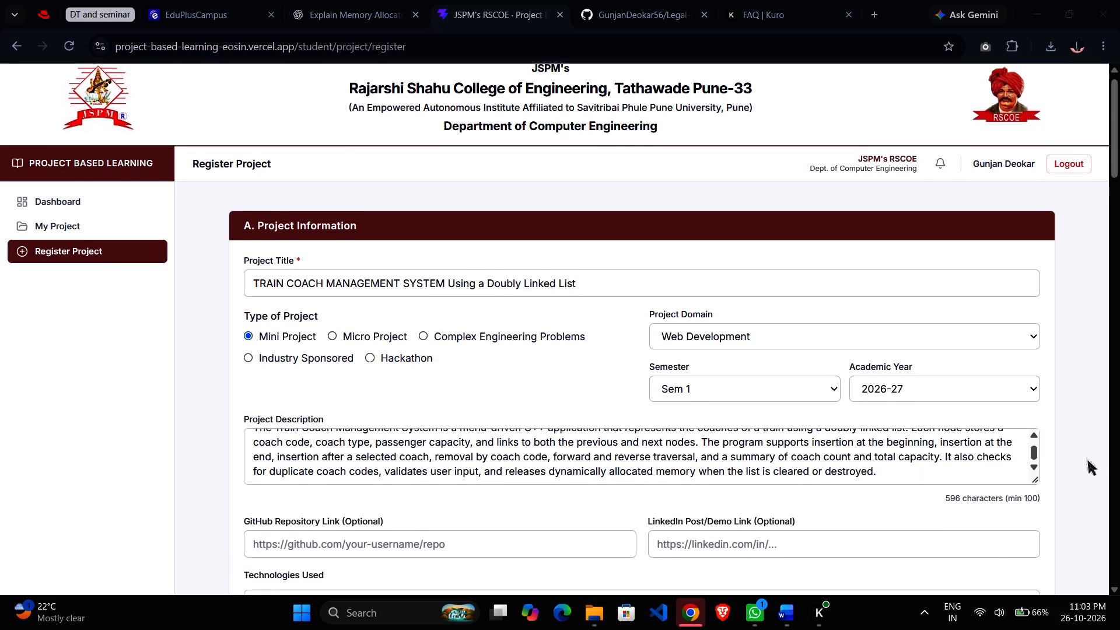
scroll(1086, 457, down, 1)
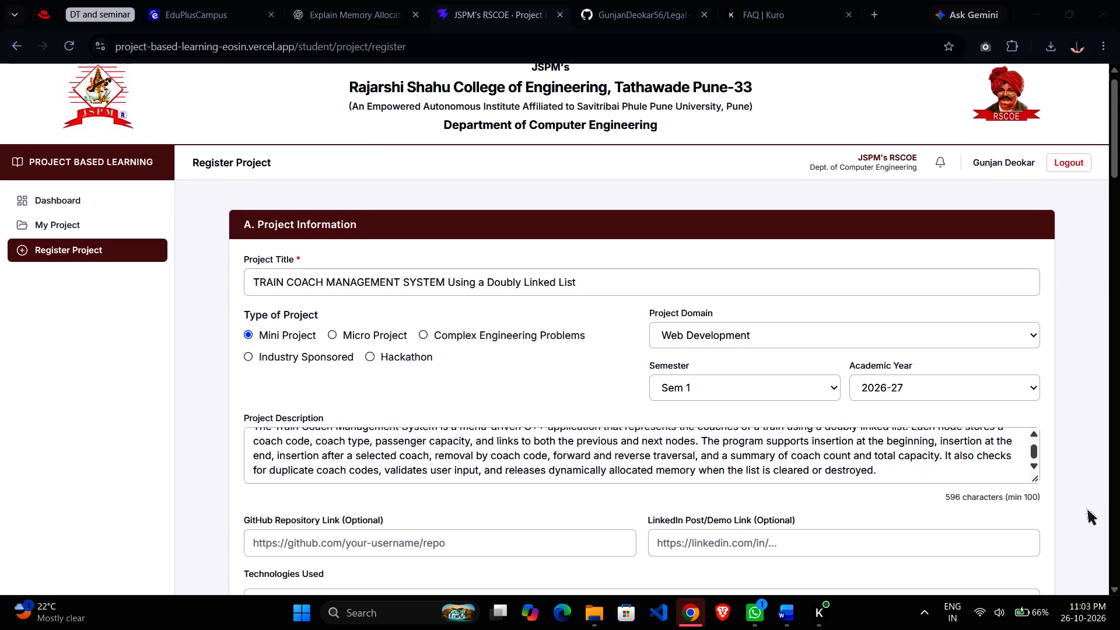
Close the Kuro FAQ browser tab.
click(847, 14)
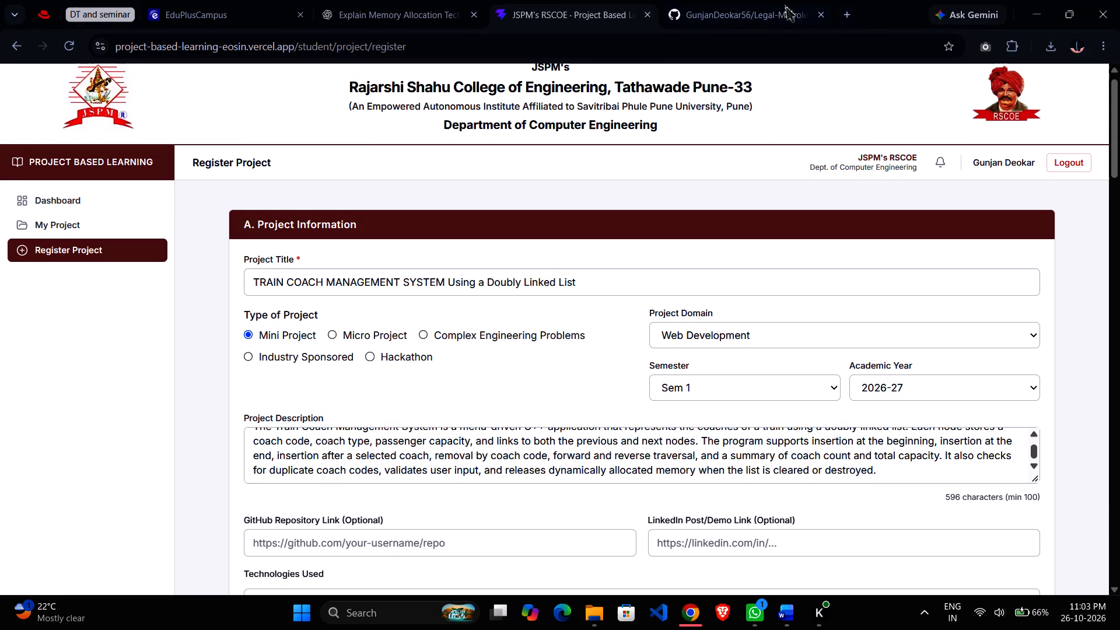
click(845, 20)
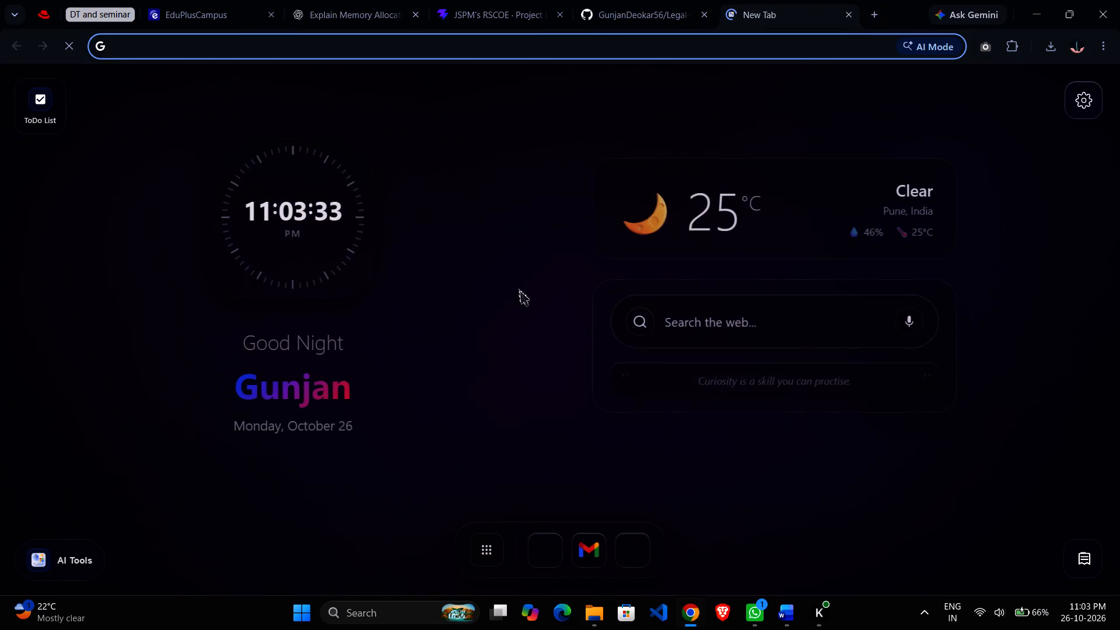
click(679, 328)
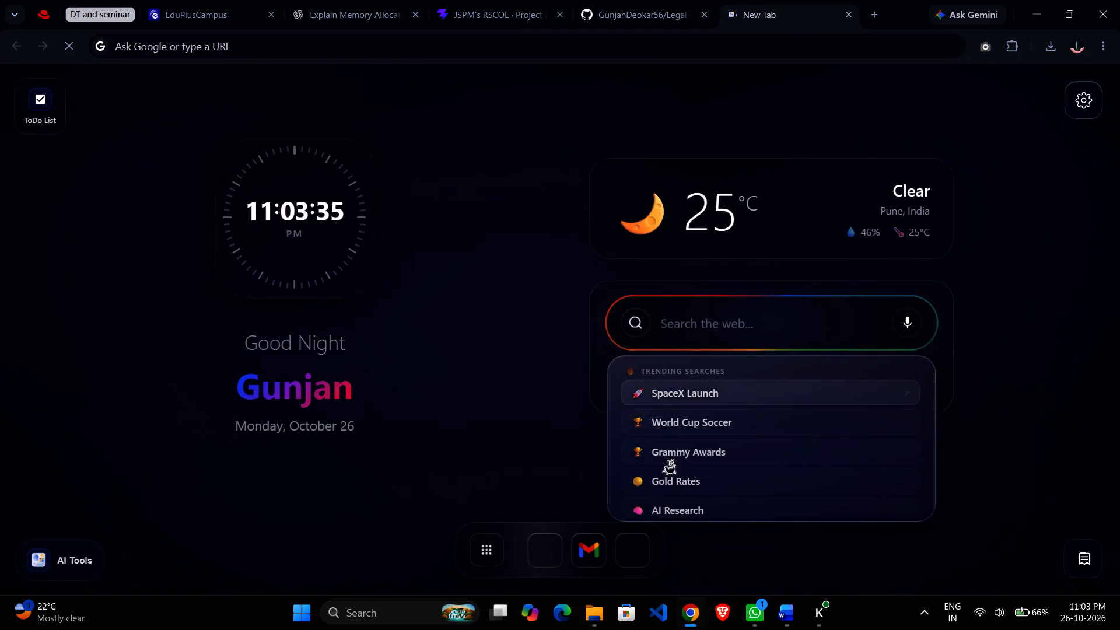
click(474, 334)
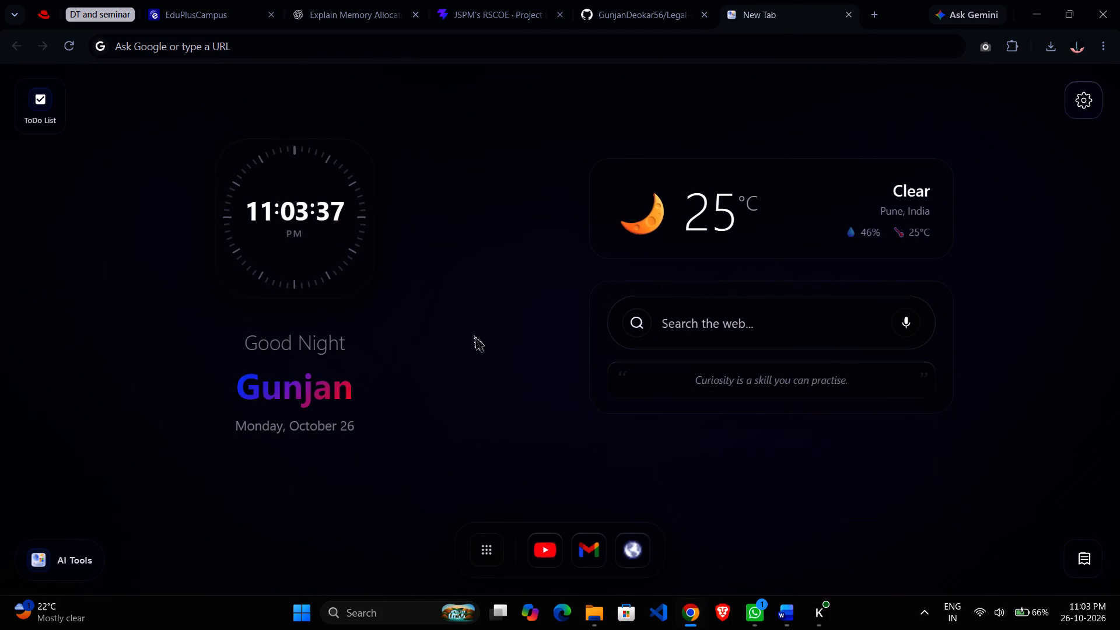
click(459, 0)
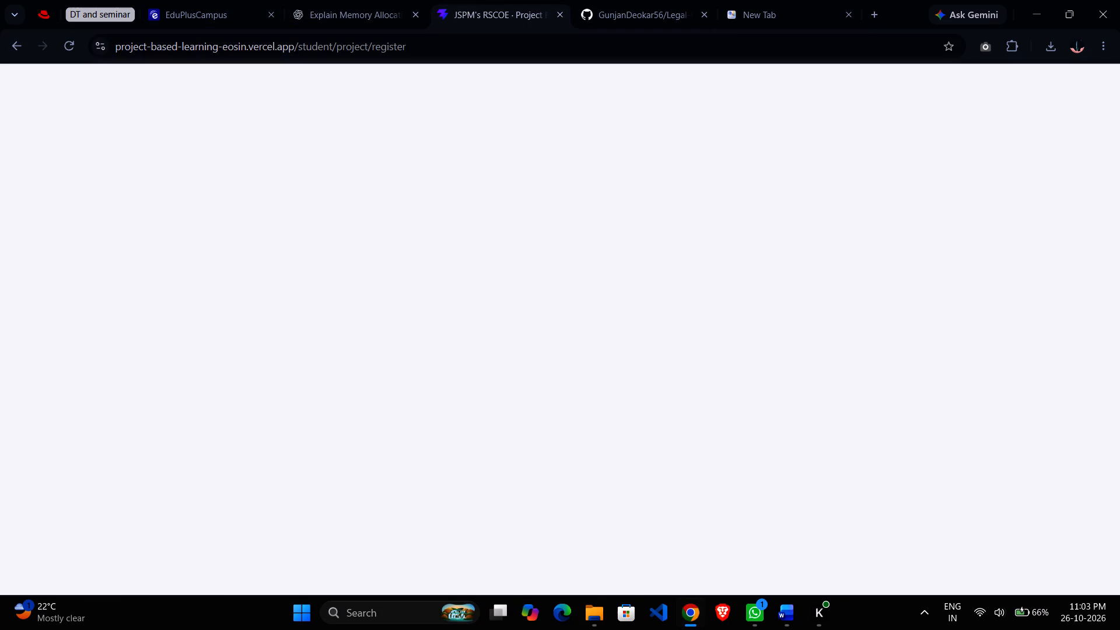
Enter "C++,Doubly Linked-list,HTML,CSS,Javascript" in the Technologies Used field of the Project Information section.
scroll(626, 286, down, 1)
scroll(514, 387, down, 1)
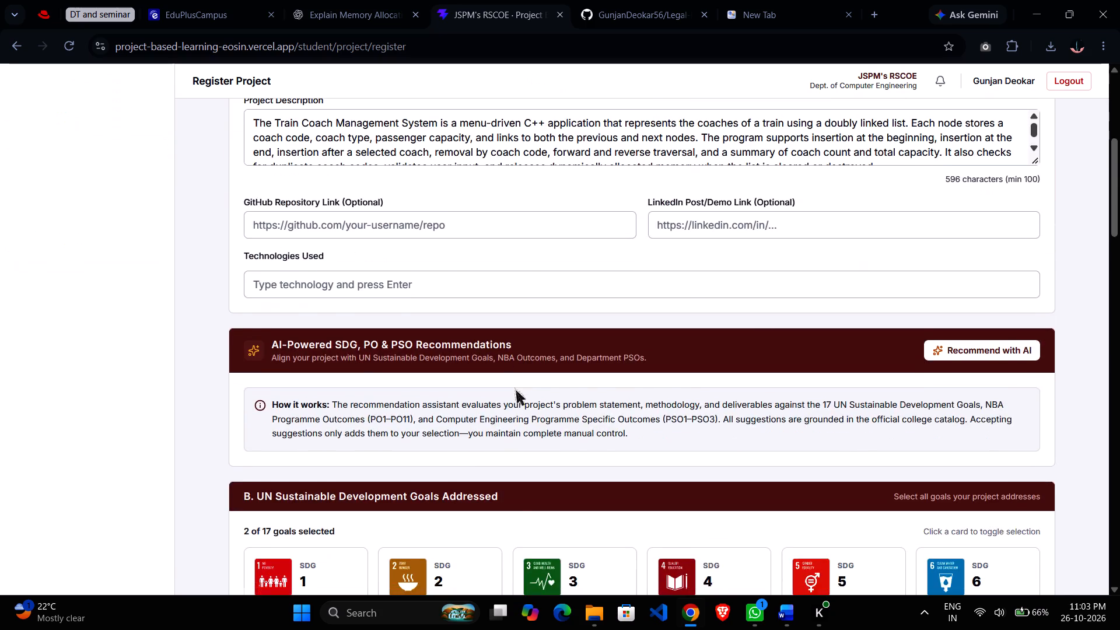
scroll(514, 387, down, 2)
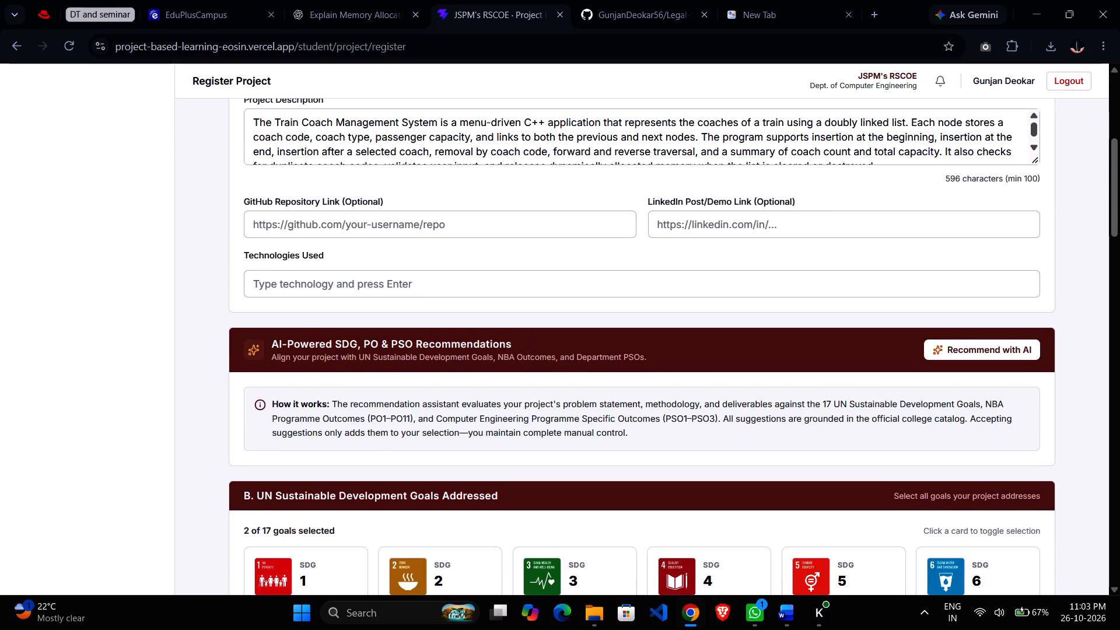
click(573, 286)
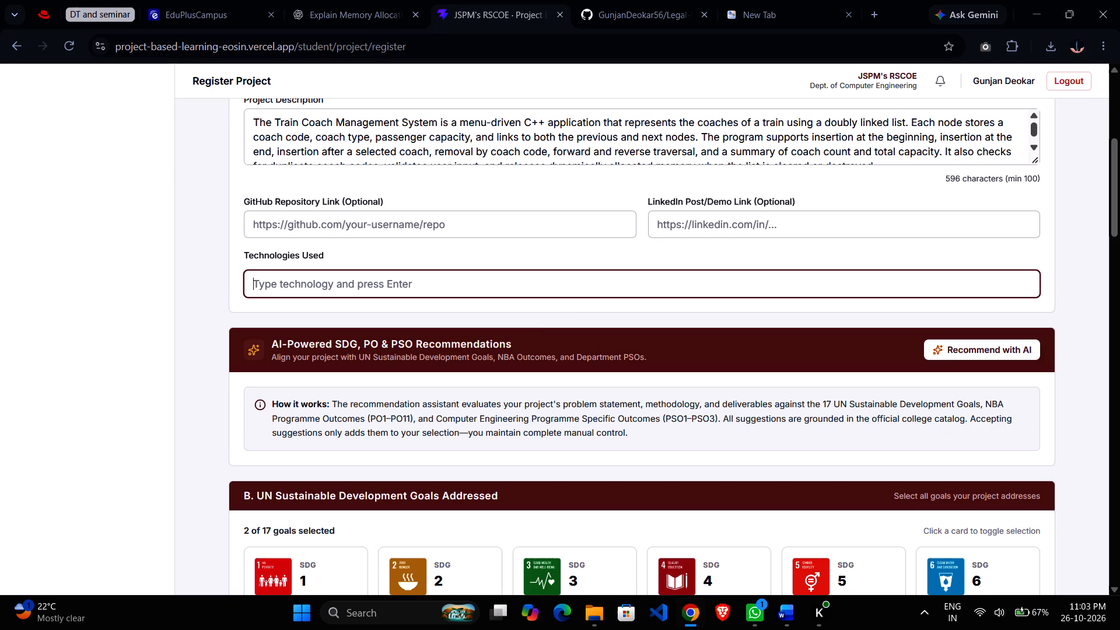
key(shift+c)
text(++)
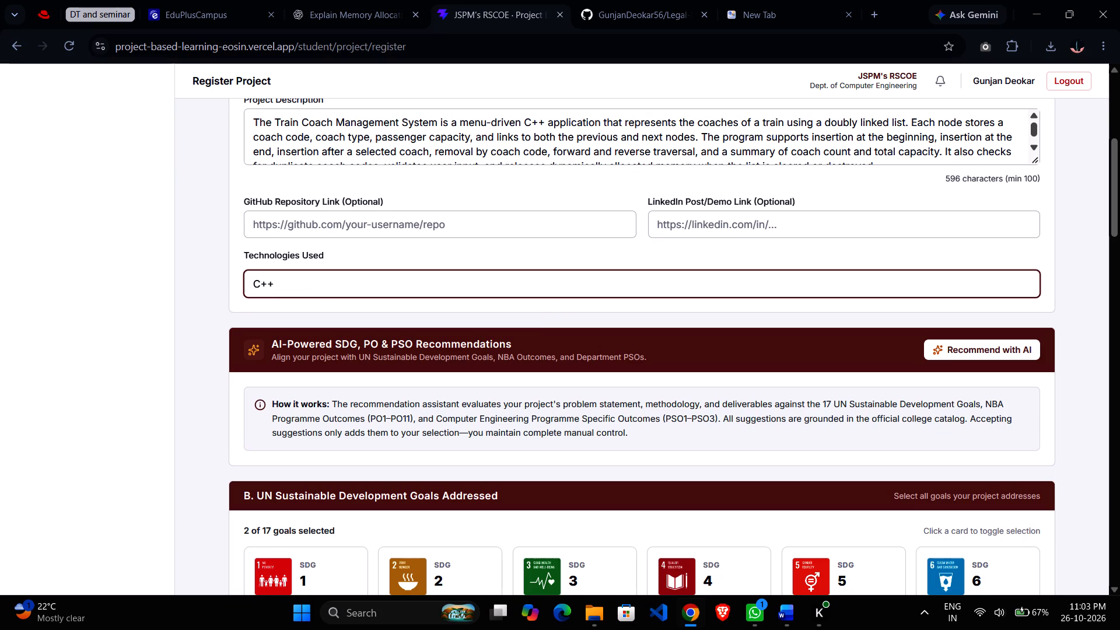
key(comma)
text(Doubl)
text(ea)
key(BackSpace)
key(BackSpace)
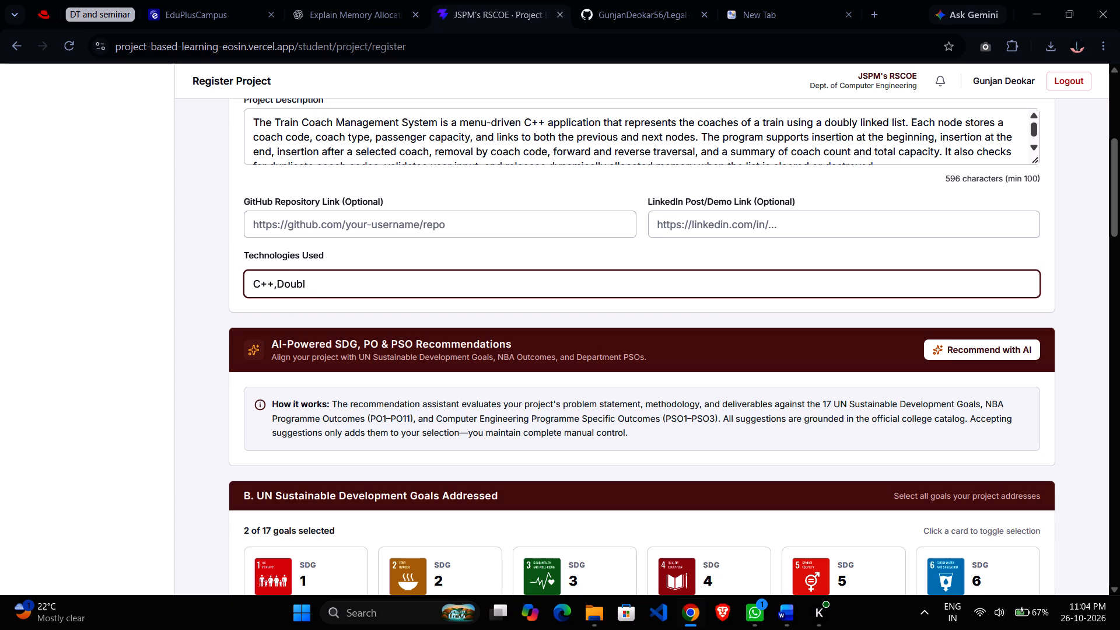
text(y Linked)
key(space)
key(BackSpace)
key(minus)
text(li)
text(st)
key(comma)
text(HTML,)
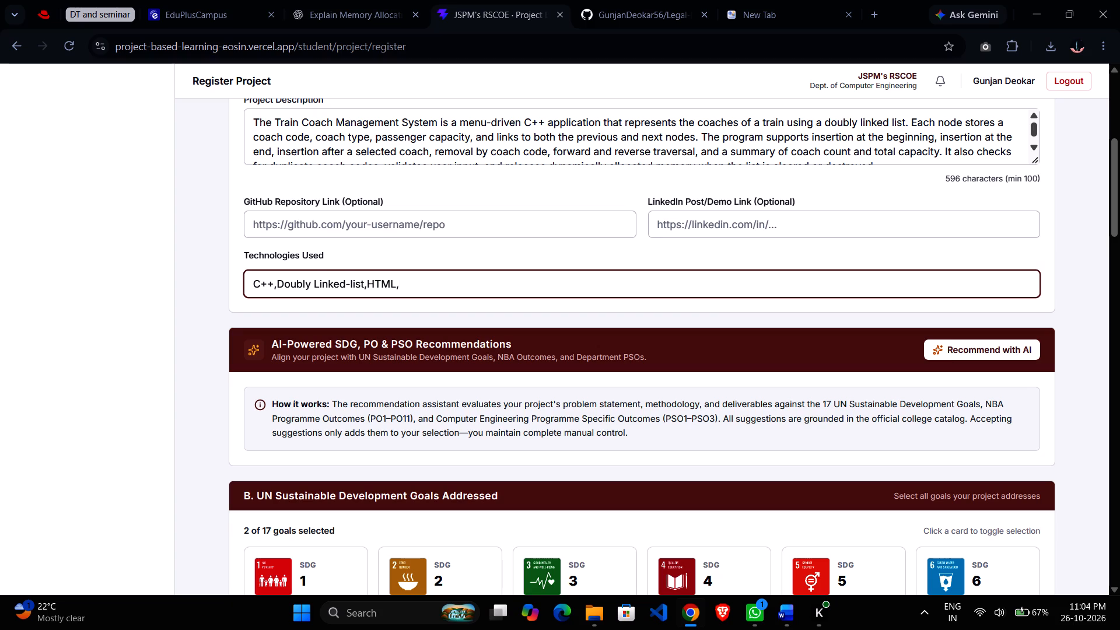
text(CSS)
key(comma)
text(Javascript)
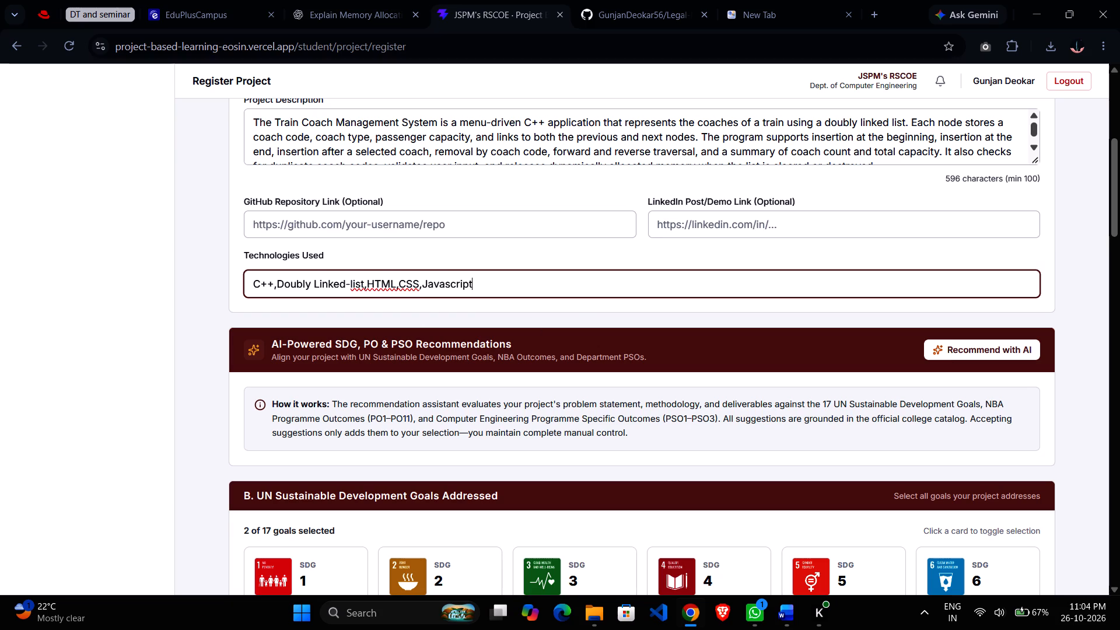
Insert a space before HTML and a space before Javascript in the Technologies Used entry.
click(367, 285)
key(space)
key(Down)
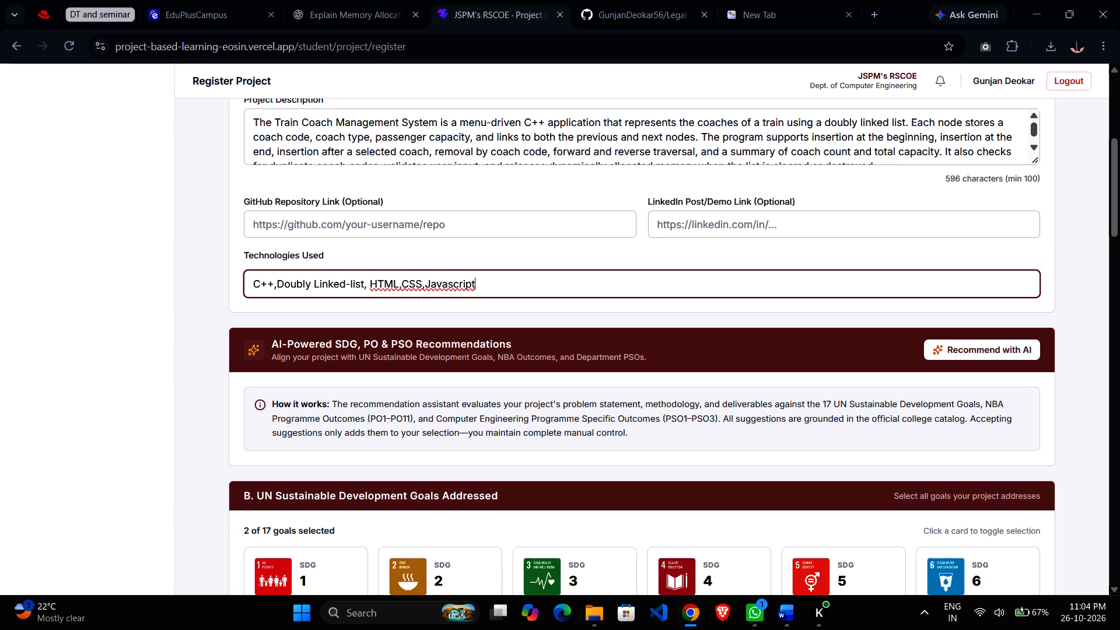
key(Left)
key(Left)
key(Left)
key(Left)
key(Left)
key(Left)
key(Left)
key(Left)
key(Left)
key(Left)
key(space)
key(Left)
key(Left)
key(Left)
key(Left)
key(Right)
key(Right)
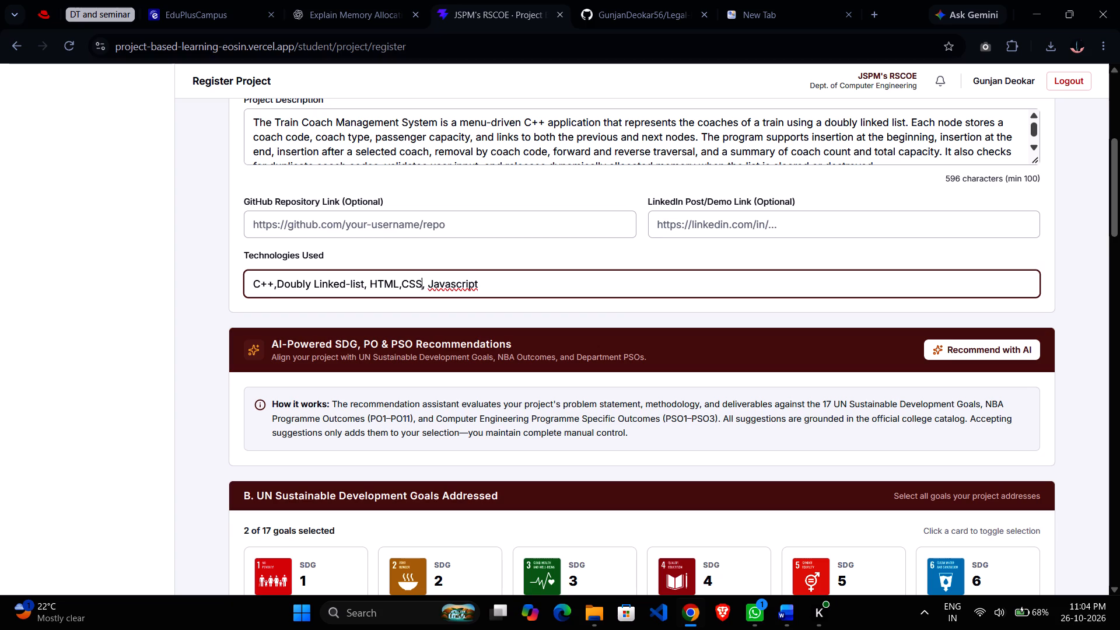
key(Right)
key(Right)
key(Right)
key(Right)
key(Right)
key(Right)
key(Right)
key(Right)
key(Right)
key(Right)
key(Right)
key(Right)
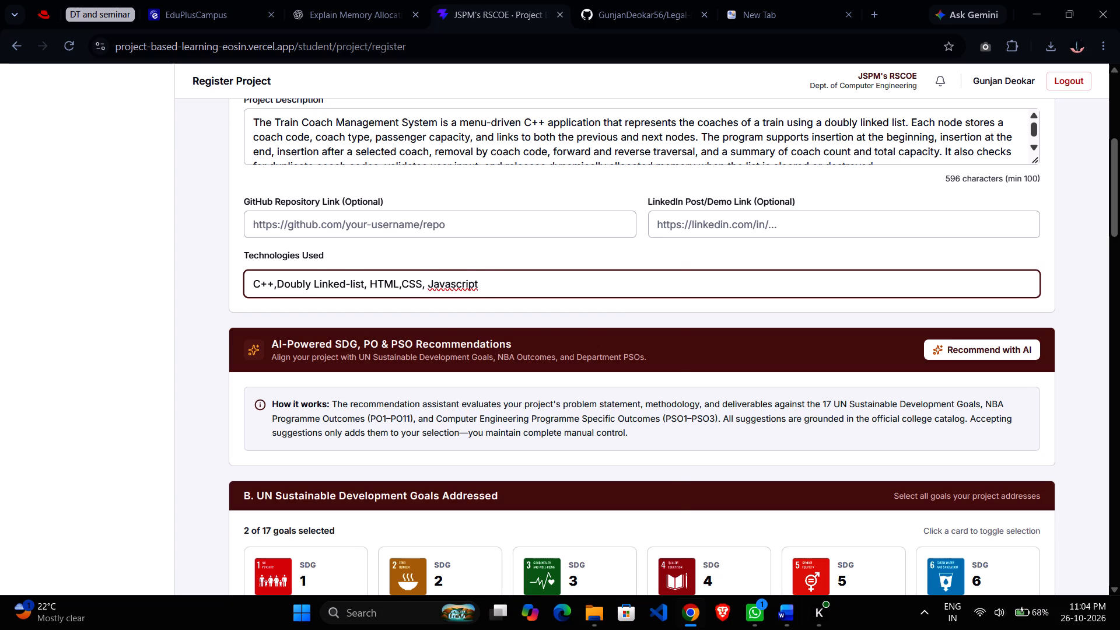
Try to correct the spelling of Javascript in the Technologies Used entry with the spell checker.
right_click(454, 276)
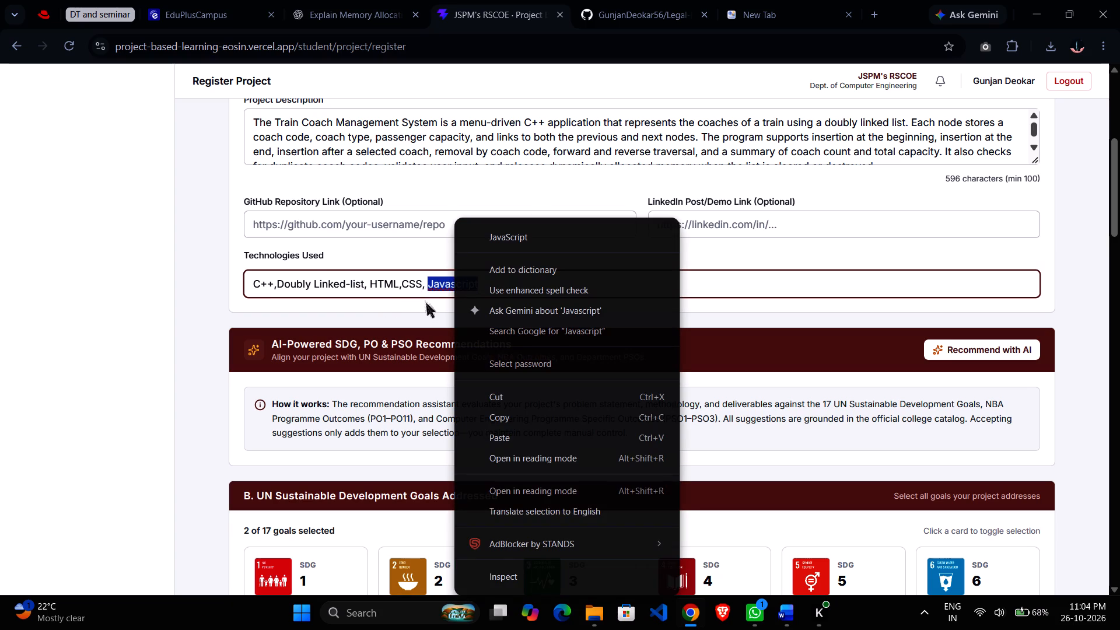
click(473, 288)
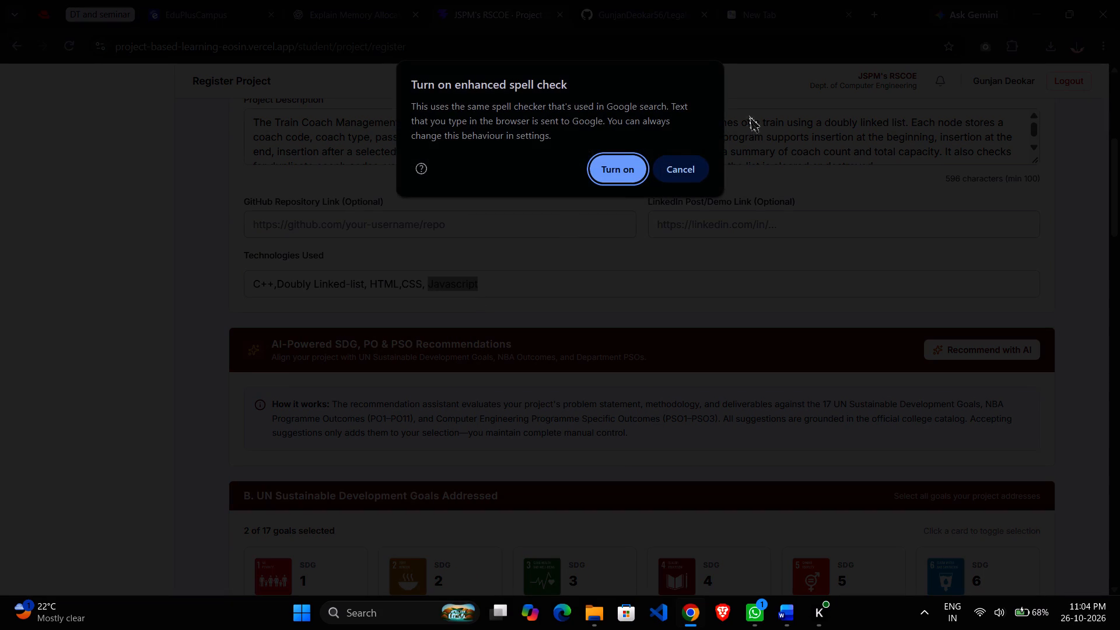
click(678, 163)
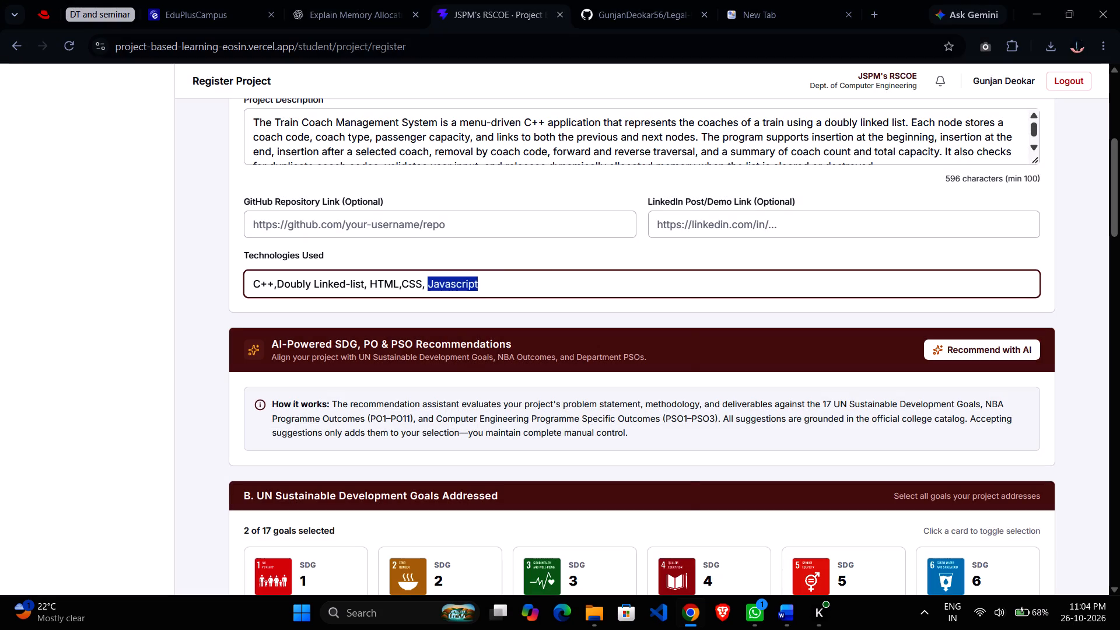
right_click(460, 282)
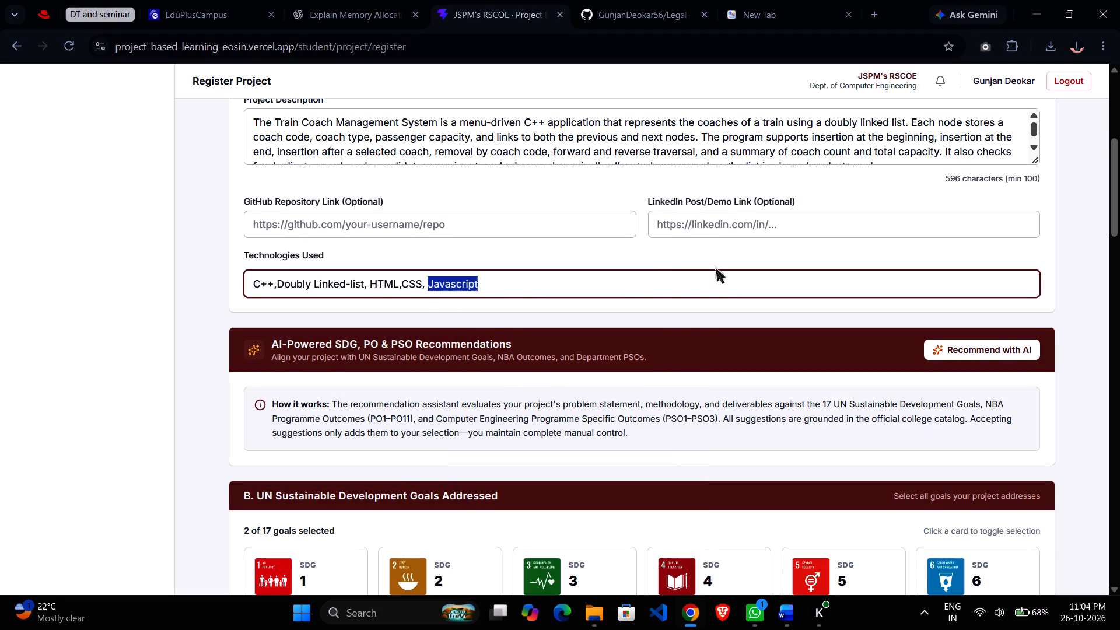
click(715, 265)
Upload the three WhatsApp images dated 2026-10-25 (1.14.45 PM, 1.21.38 PM, 1.21.59 PM) from the Desktop as project screenshots.
scroll(516, 310, down, 6)
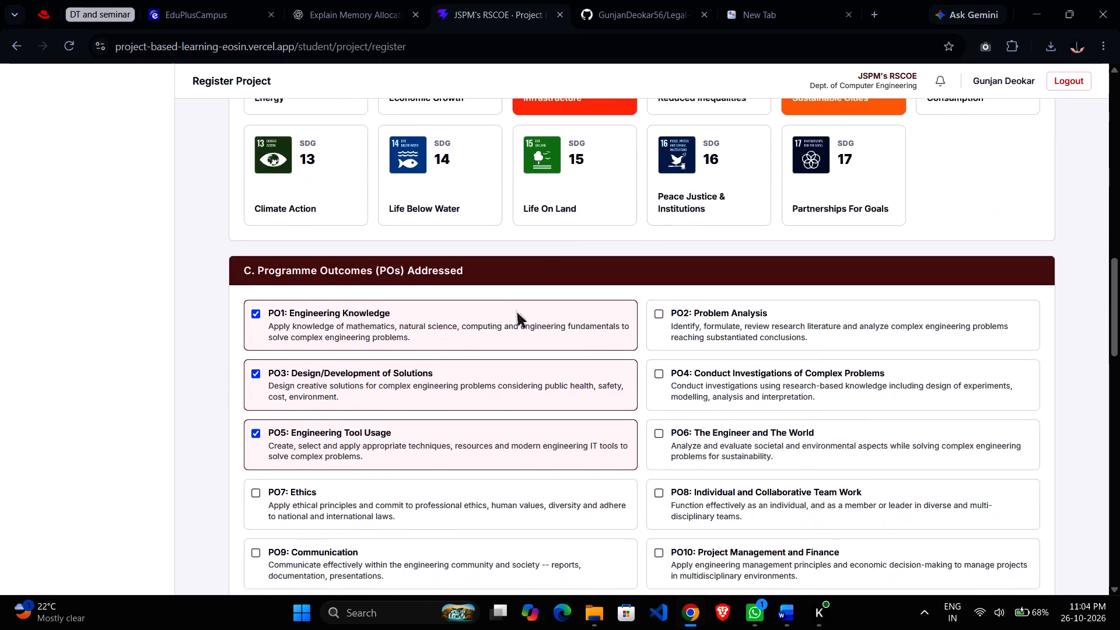
scroll(516, 310, down, 9)
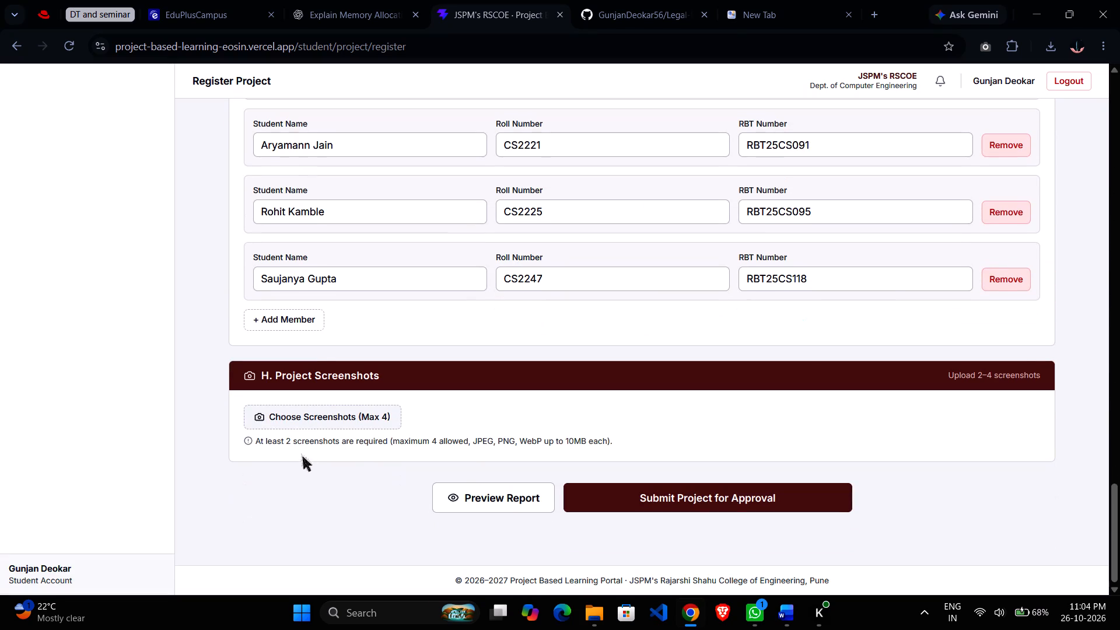
click(329, 423)
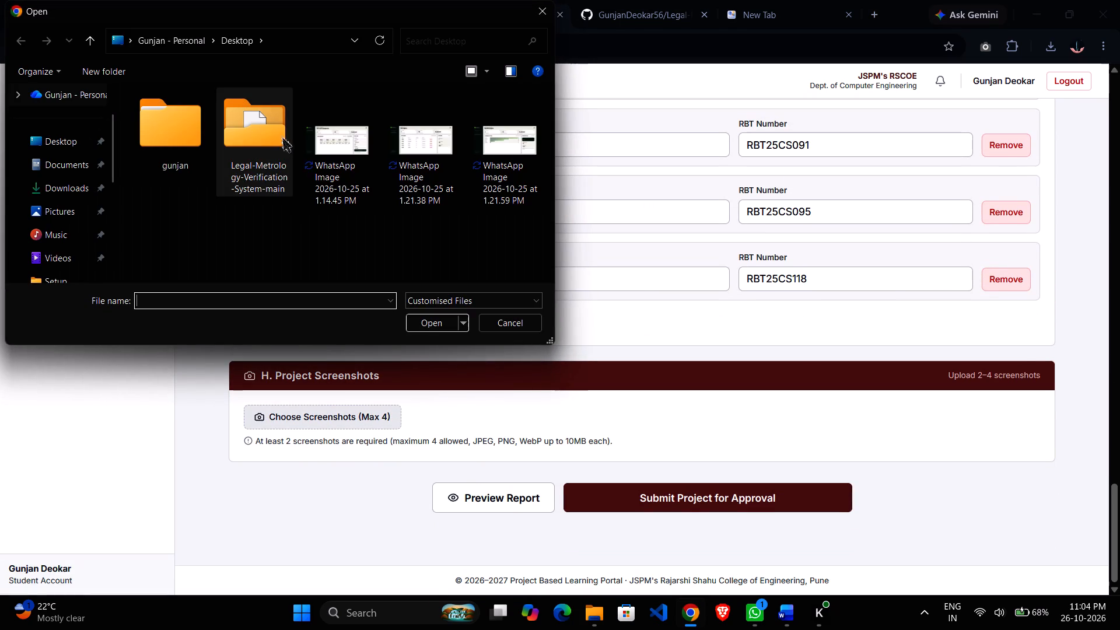
ctrl+click(309, 162)
ctrl+click(428, 153)
ctrl+click(498, 153)
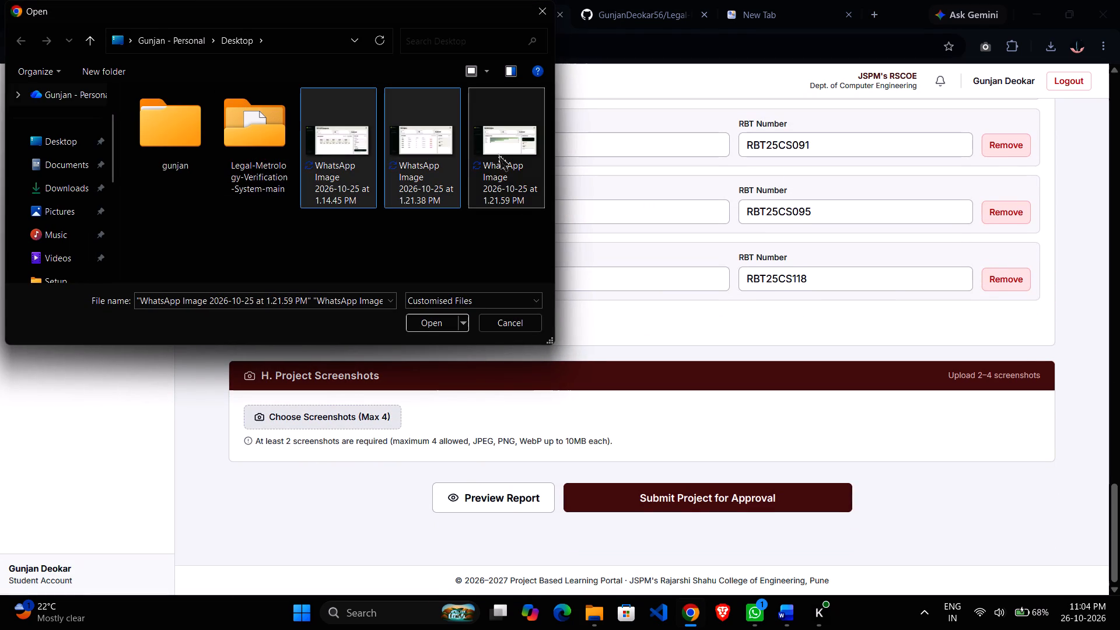
key(Return)
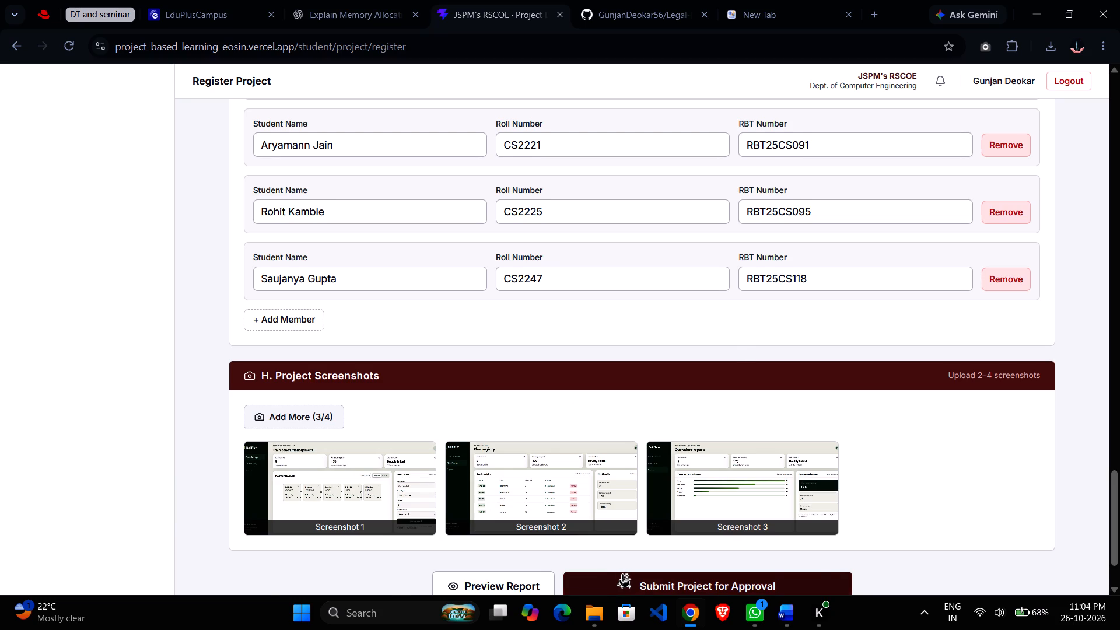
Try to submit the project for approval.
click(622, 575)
Select the Computer Engineering professor as the coordinator in the PBL Coordinator Mapping section.
scroll(625, 481, down, 2)
scroll(625, 481, up, 8)
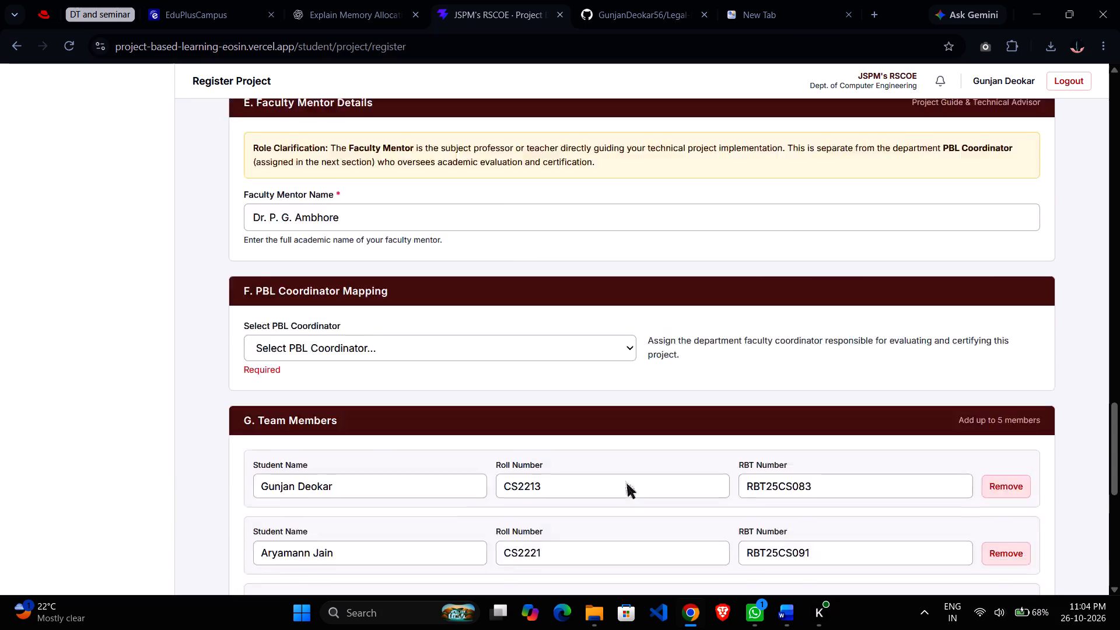
scroll(625, 481, up, 7)
scroll(625, 481, down, 1)
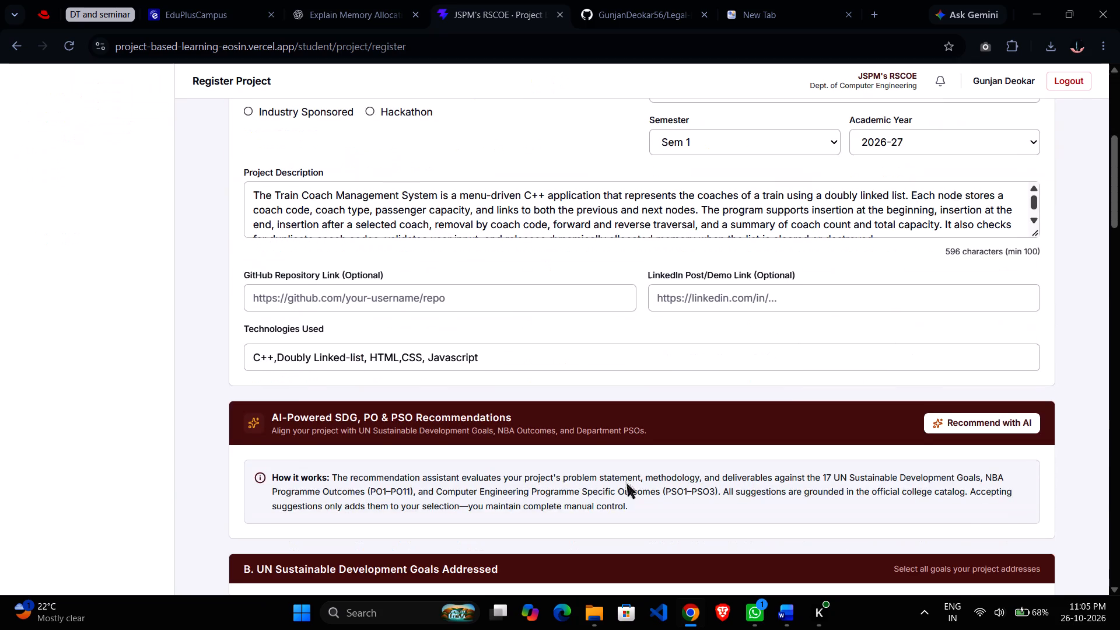
scroll(625, 481, down, 7)
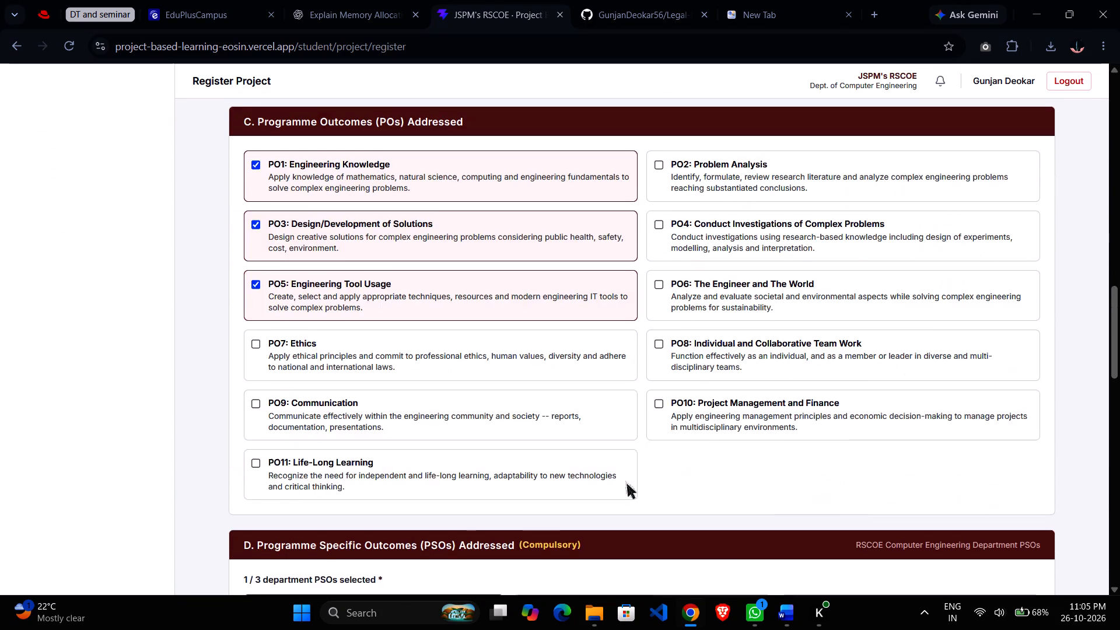
scroll(625, 481, down, 8)
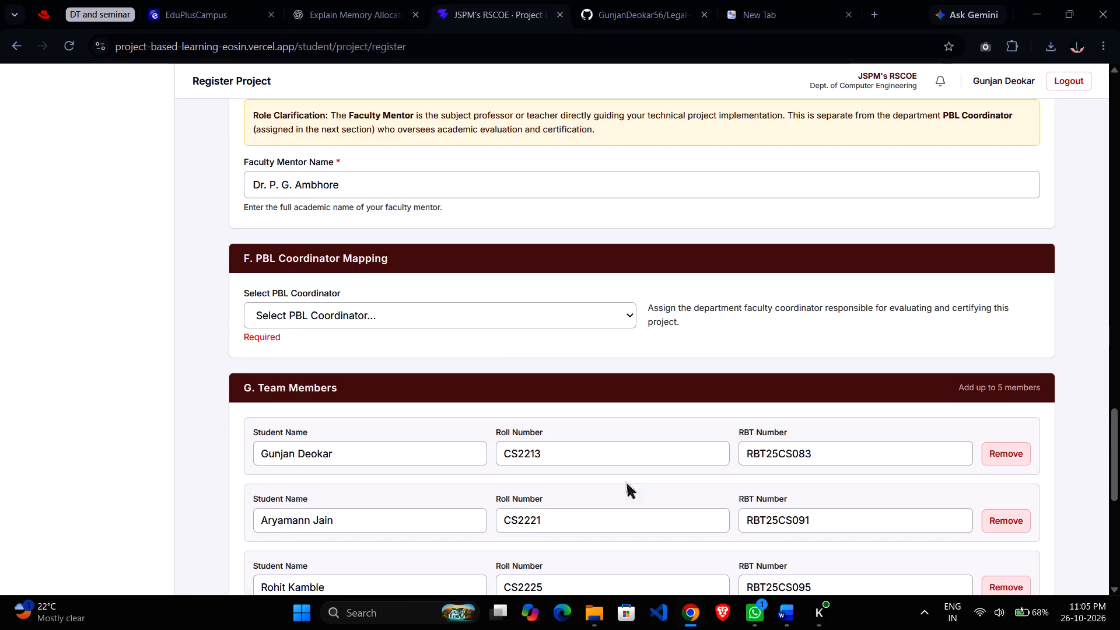
click(480, 317)
click(465, 346)
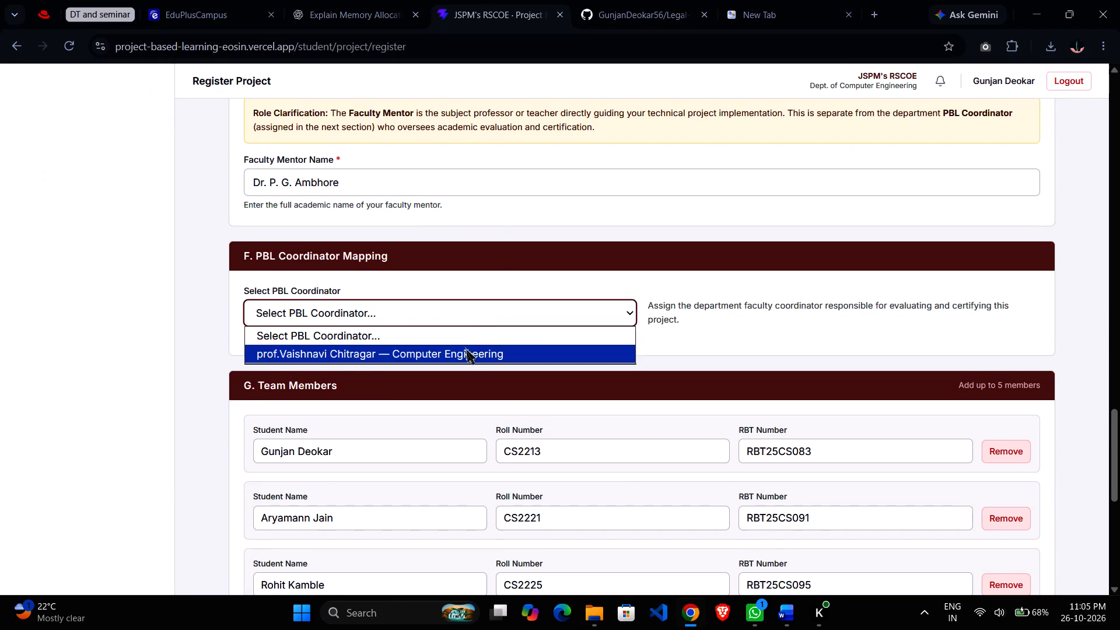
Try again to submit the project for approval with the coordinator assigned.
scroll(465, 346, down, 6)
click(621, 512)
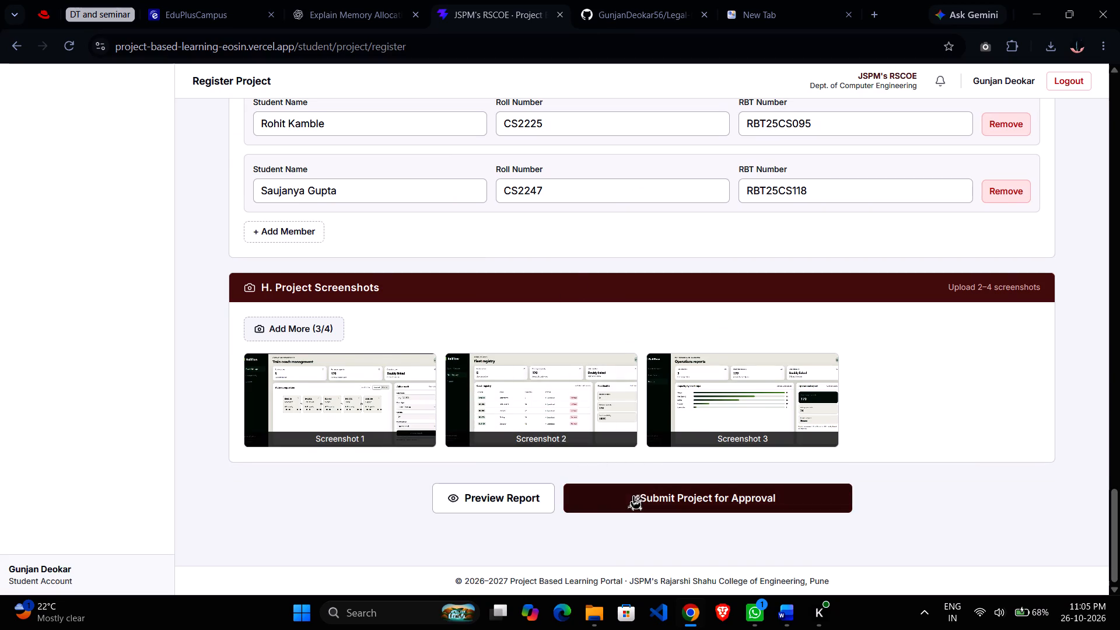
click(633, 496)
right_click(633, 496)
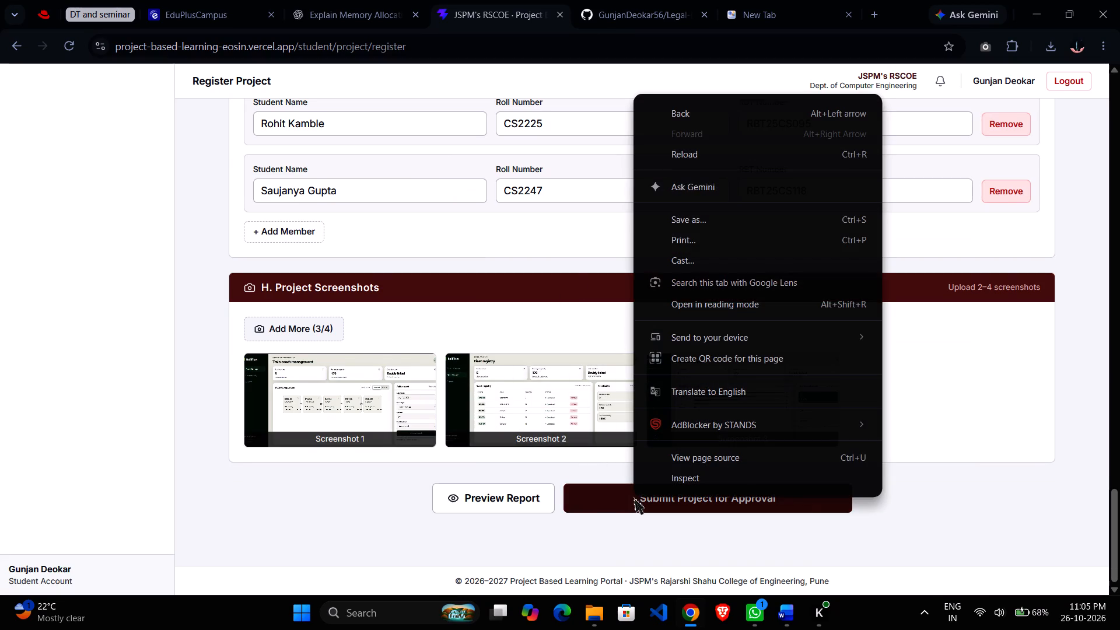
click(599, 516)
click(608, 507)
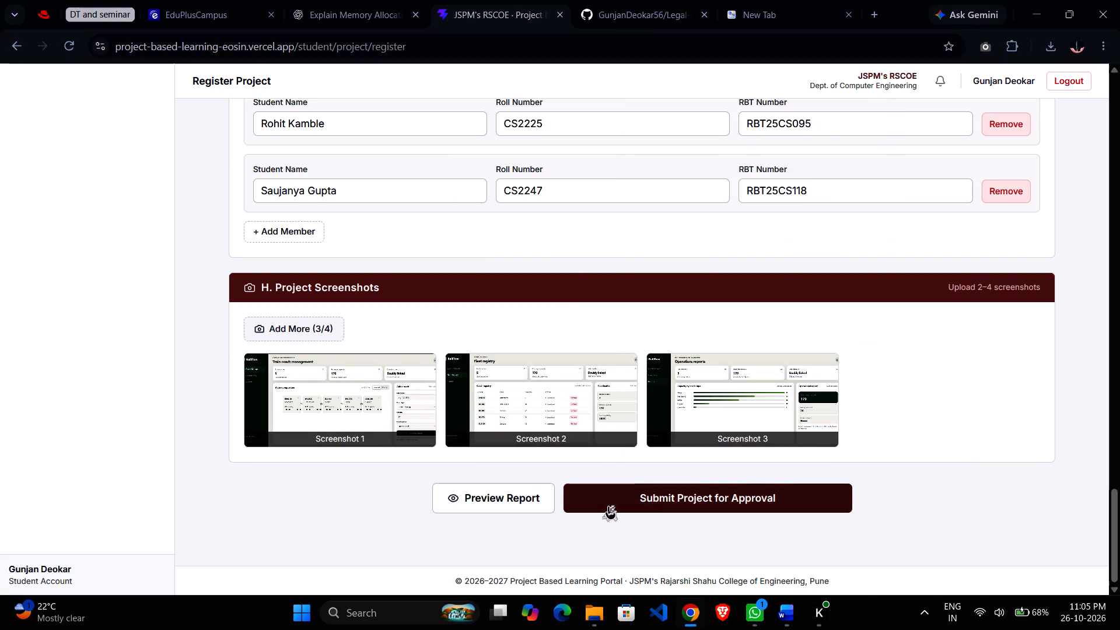
Check the registration form from the screenshots section back up to its beginning for submission errors.
scroll(608, 507, up, 1)
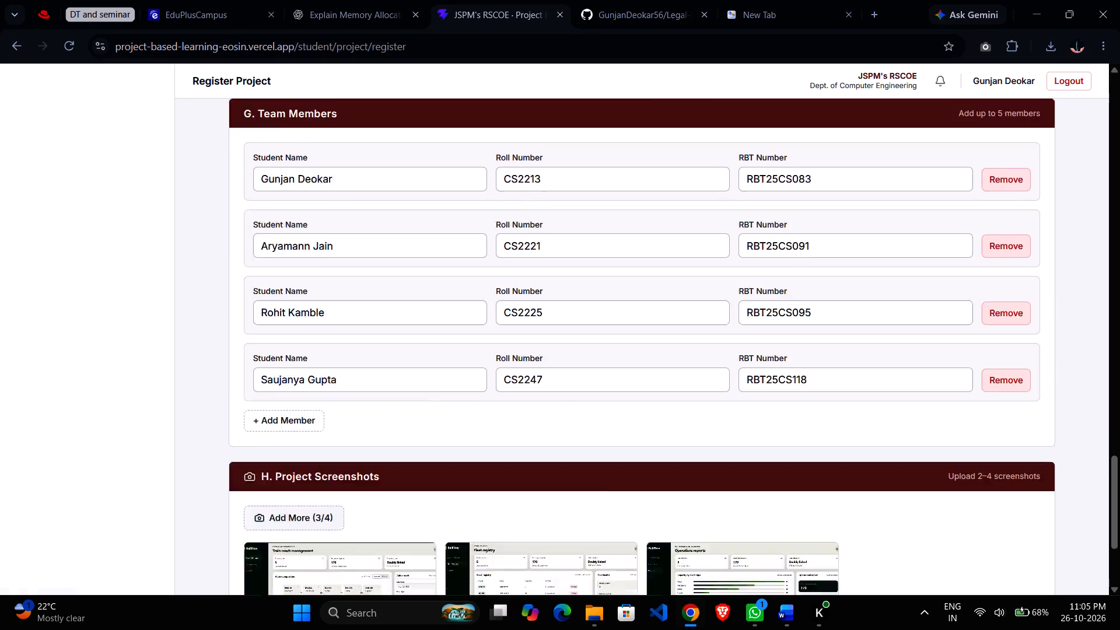
scroll(608, 507, up, 1)
scroll(608, 507, down, 1)
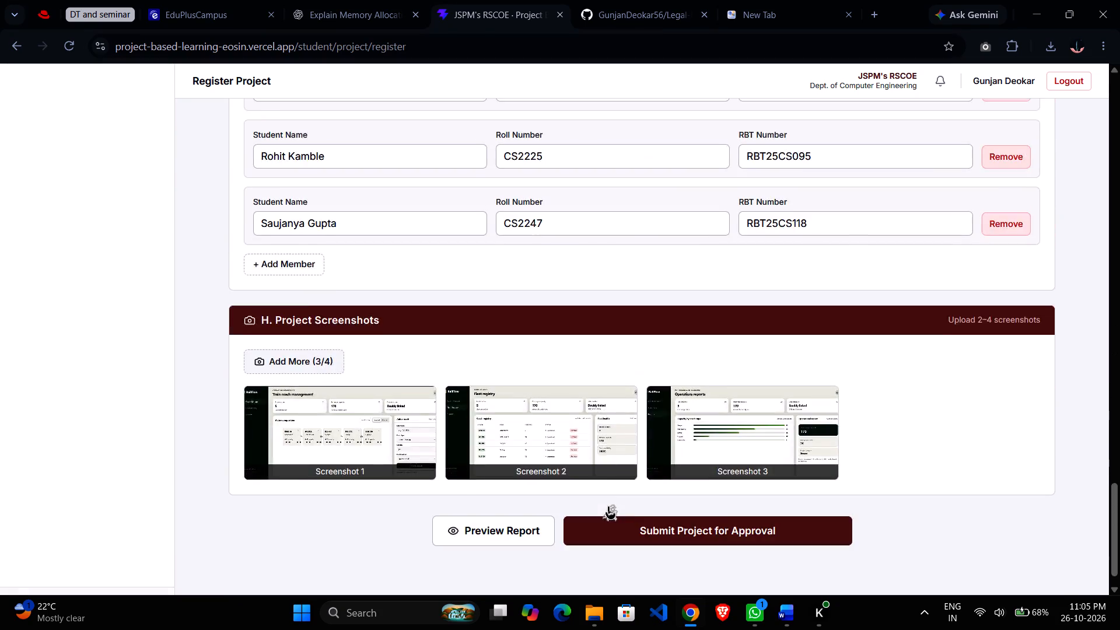
scroll(608, 507, down, 1)
scroll(608, 507, up, 10)
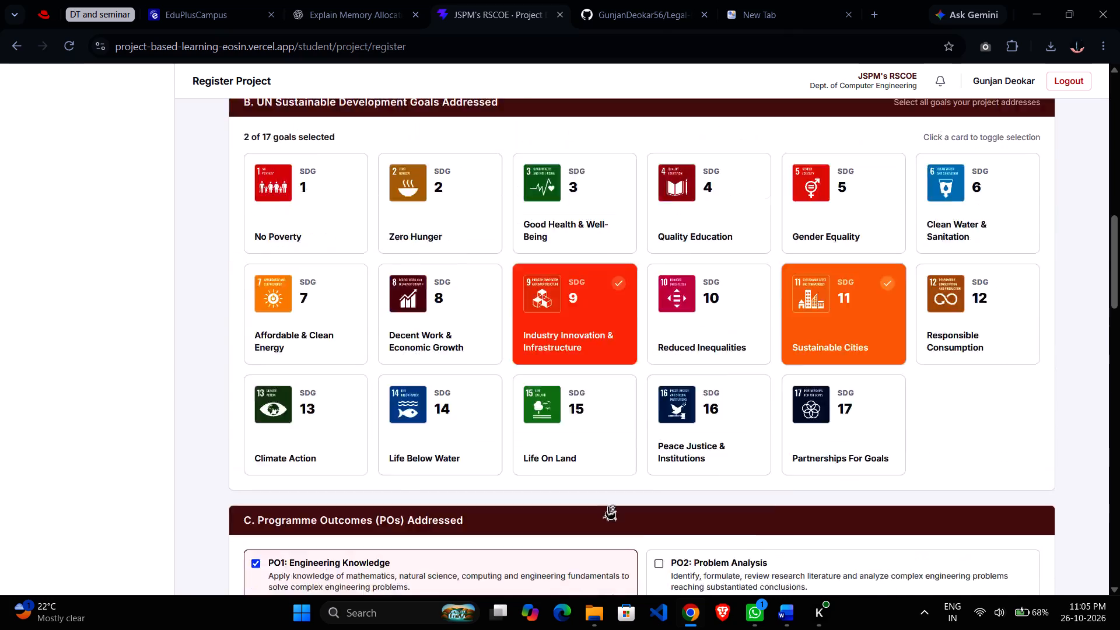
scroll(608, 507, up, 7)
scroll(532, 300, up, 1)
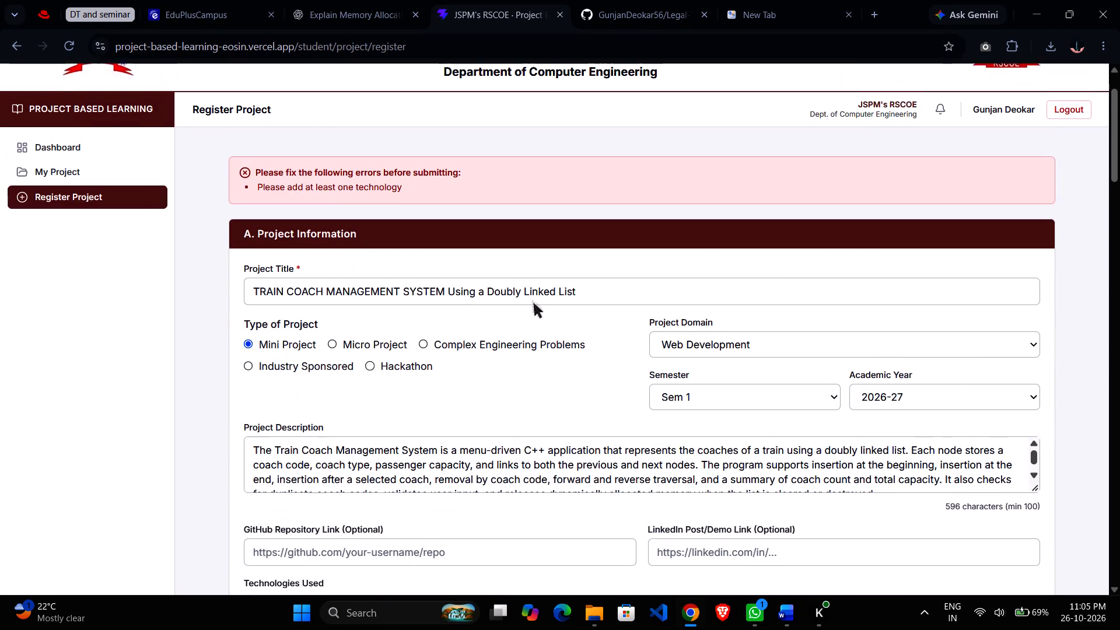
scroll(532, 300, up, 1)
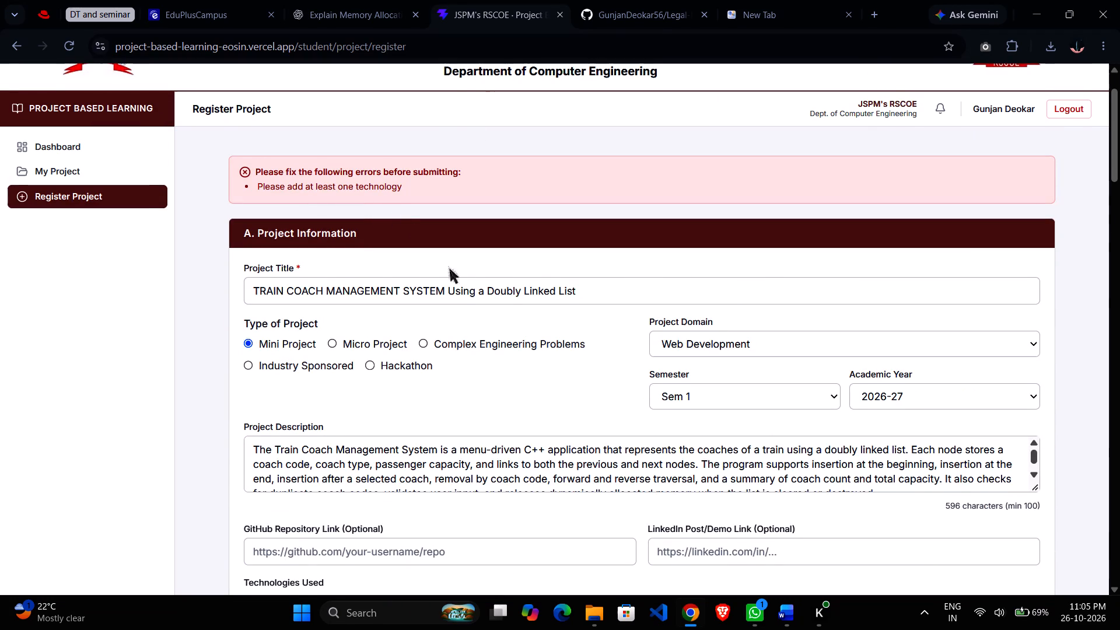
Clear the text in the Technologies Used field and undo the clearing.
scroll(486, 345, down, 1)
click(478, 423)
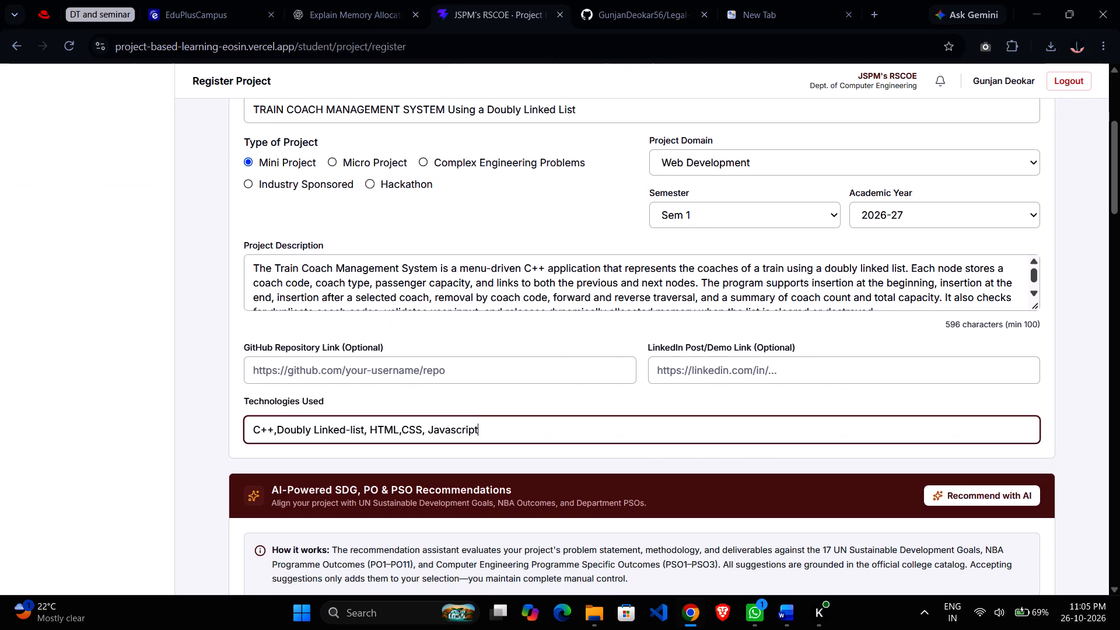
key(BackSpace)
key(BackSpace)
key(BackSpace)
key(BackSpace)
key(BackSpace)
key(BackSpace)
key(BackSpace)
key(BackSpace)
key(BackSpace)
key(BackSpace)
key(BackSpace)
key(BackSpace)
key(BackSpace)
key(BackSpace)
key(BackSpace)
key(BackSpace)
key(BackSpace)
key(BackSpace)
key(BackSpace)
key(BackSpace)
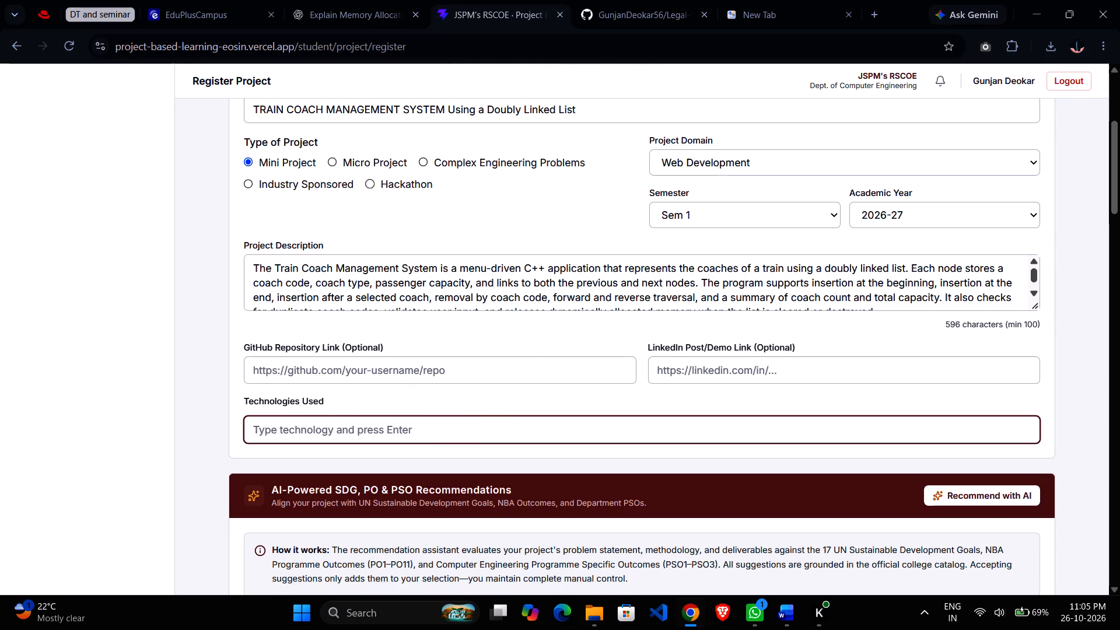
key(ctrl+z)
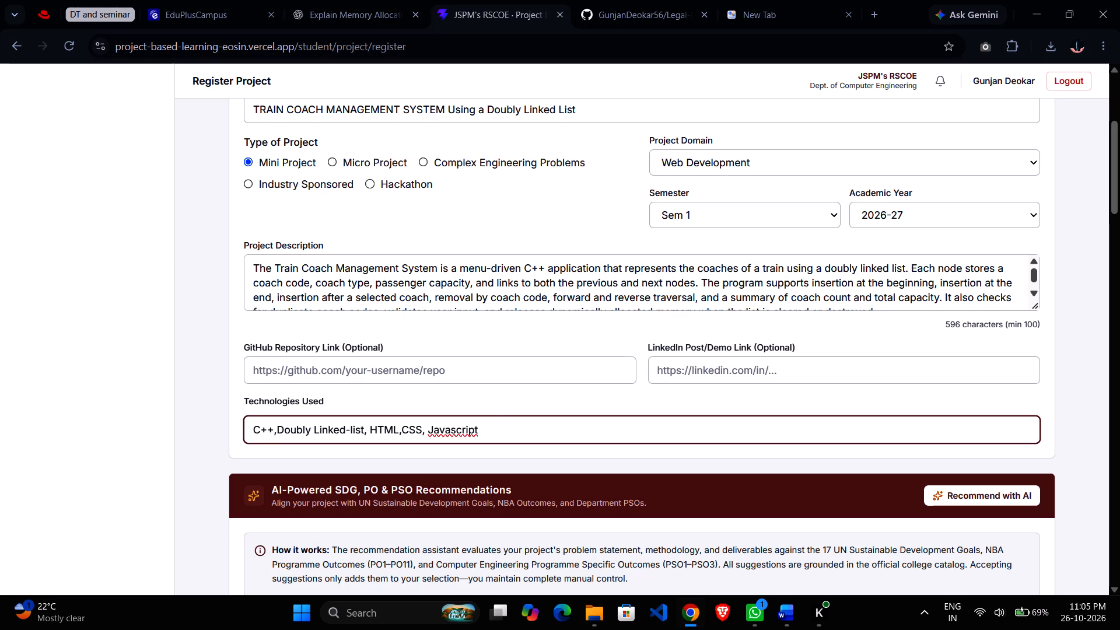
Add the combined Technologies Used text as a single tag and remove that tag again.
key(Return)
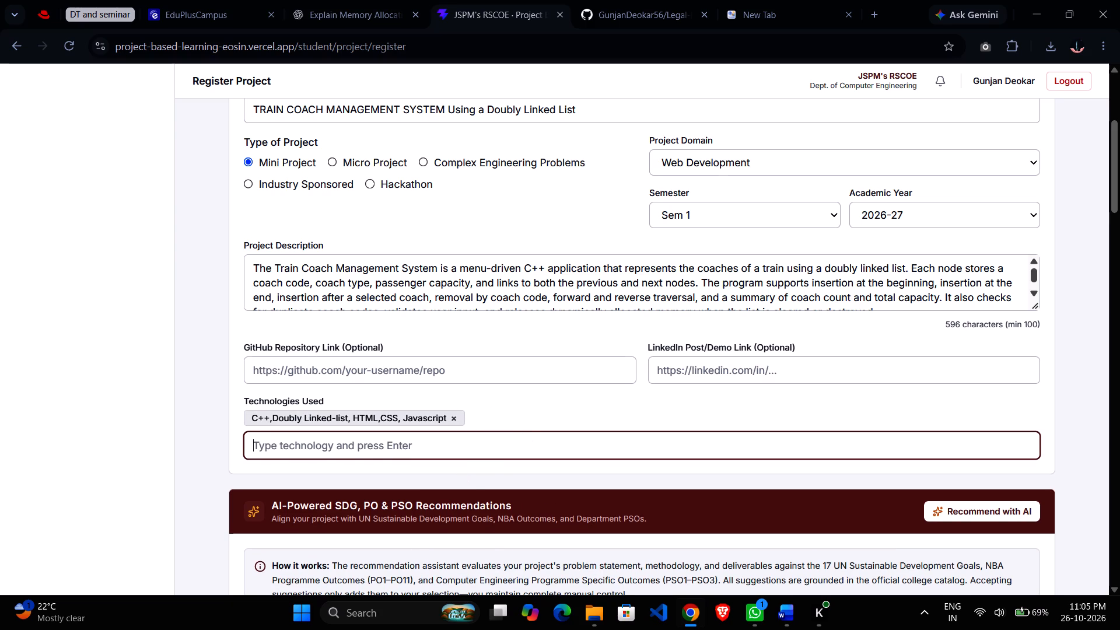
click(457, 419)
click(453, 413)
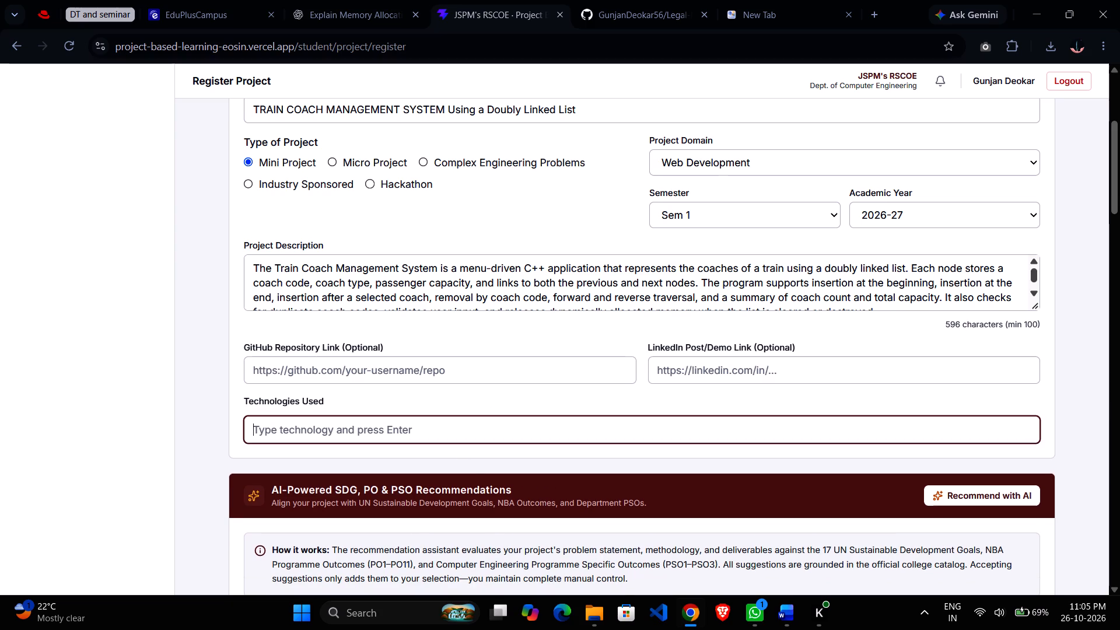
Add "C++" and "Doubly Linked-list" as two separate tags under Technologies Used.
click(444, 425)
key(shift+c)
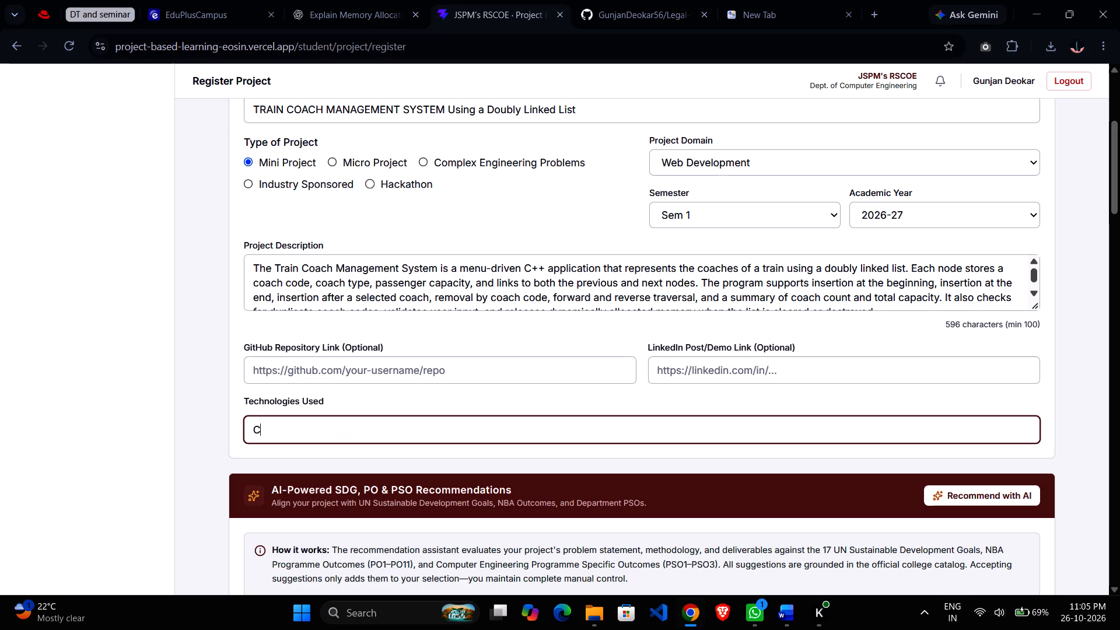
text(++)
key(Return)
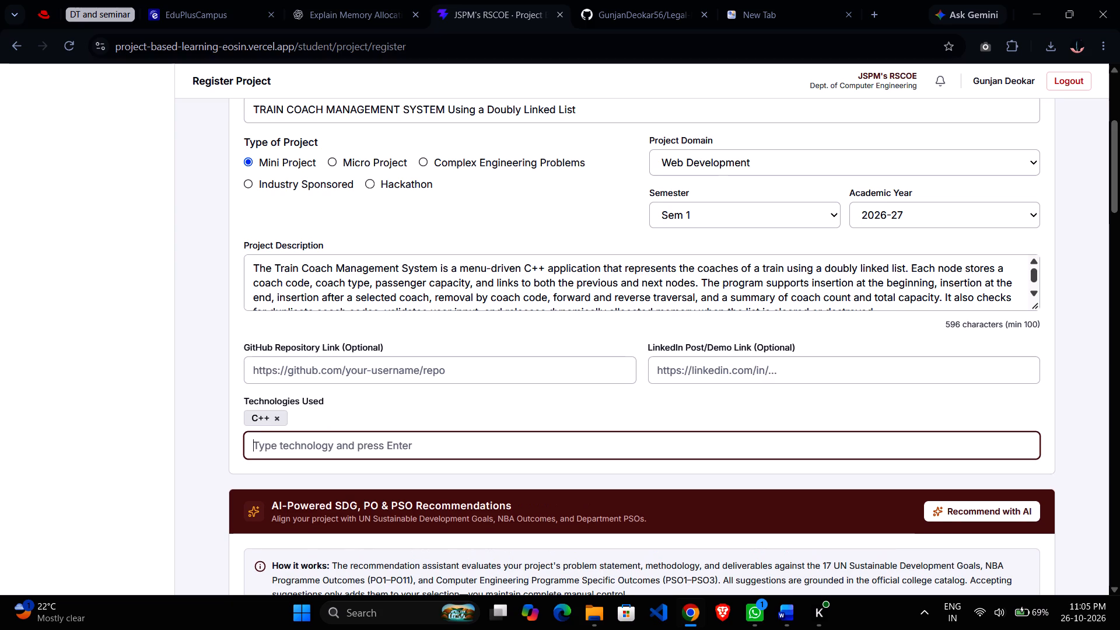
text(Di)
key(BackSpace)
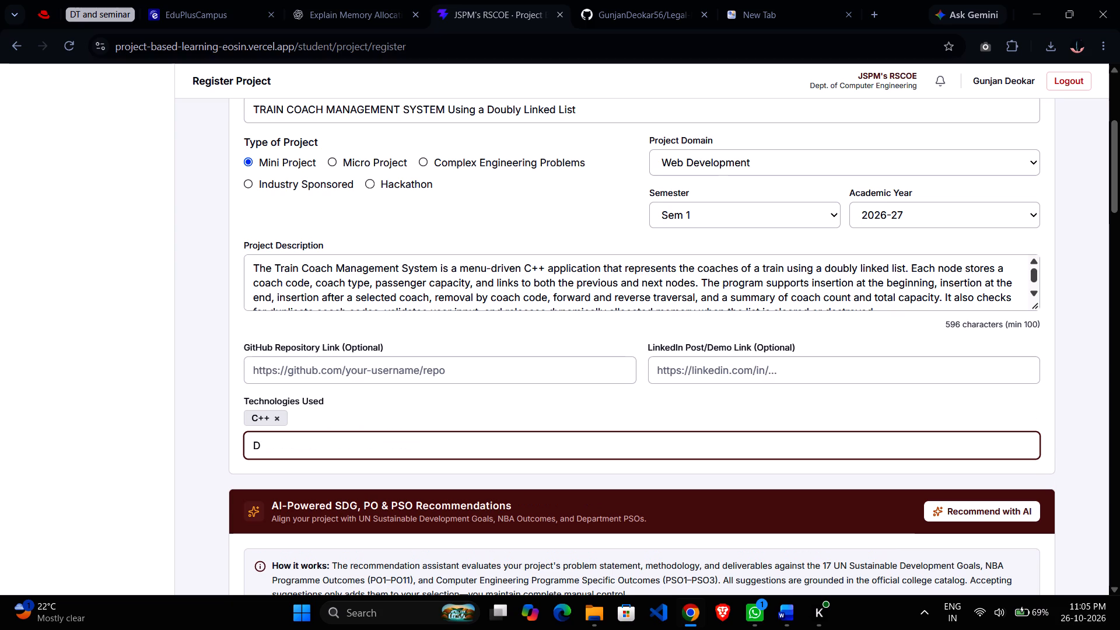
text(ou)
text(bly Linked)
key(space)
key(BackSpace)
text(-L)
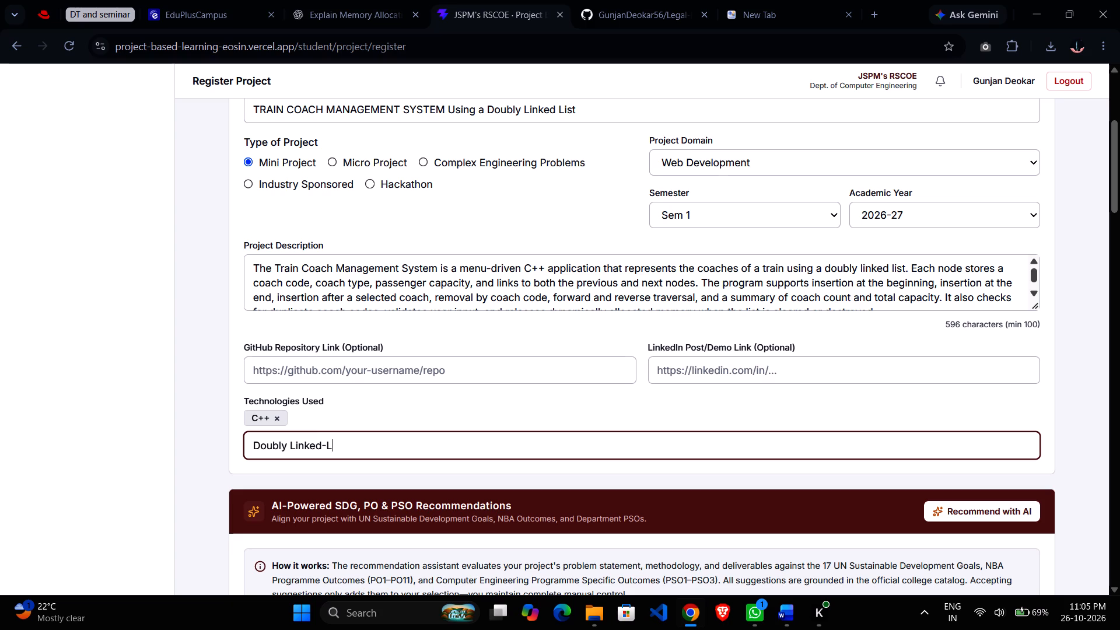
key(BackSpace)
text(list)
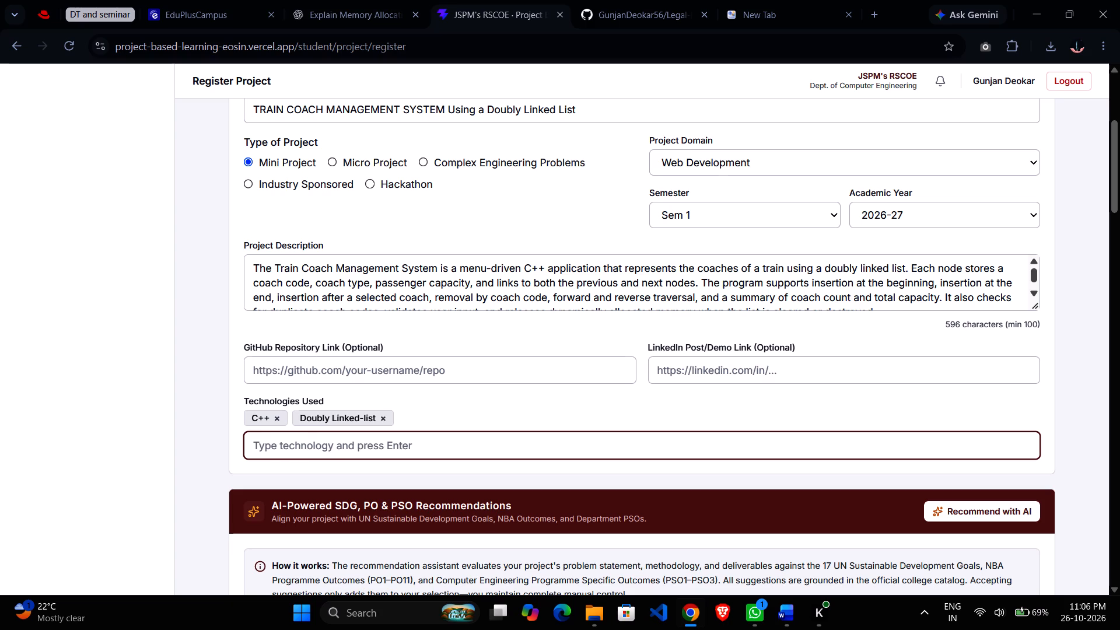
key(Return)
Add "HTML", "CSS" and "JavaScript" as three more separate tags under Technologies Used.
text(HT)
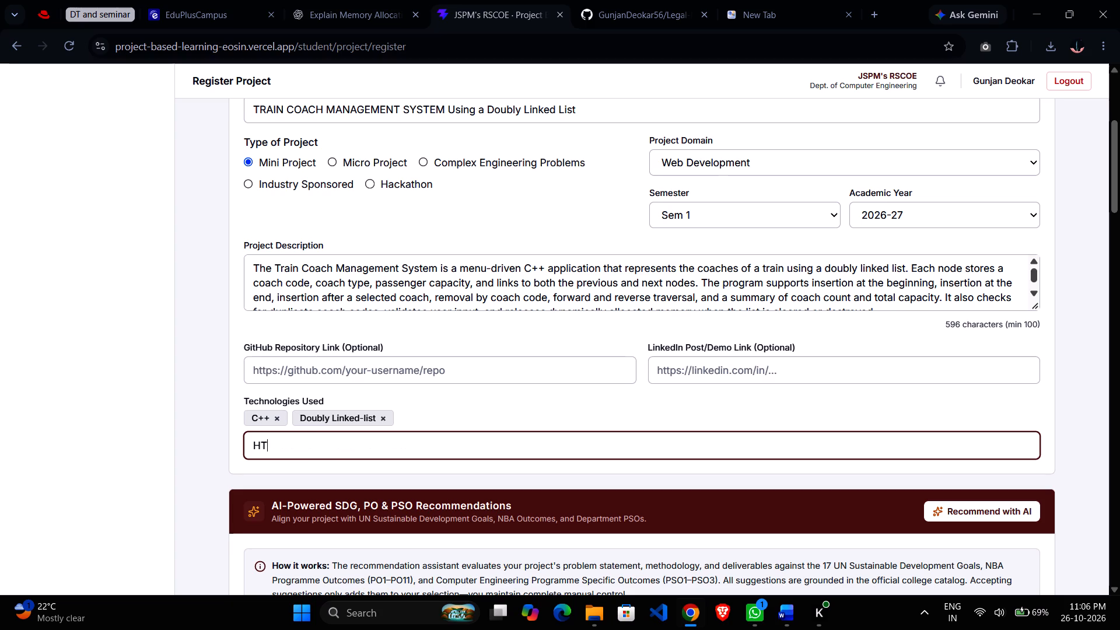
text(ML)
key(Return)
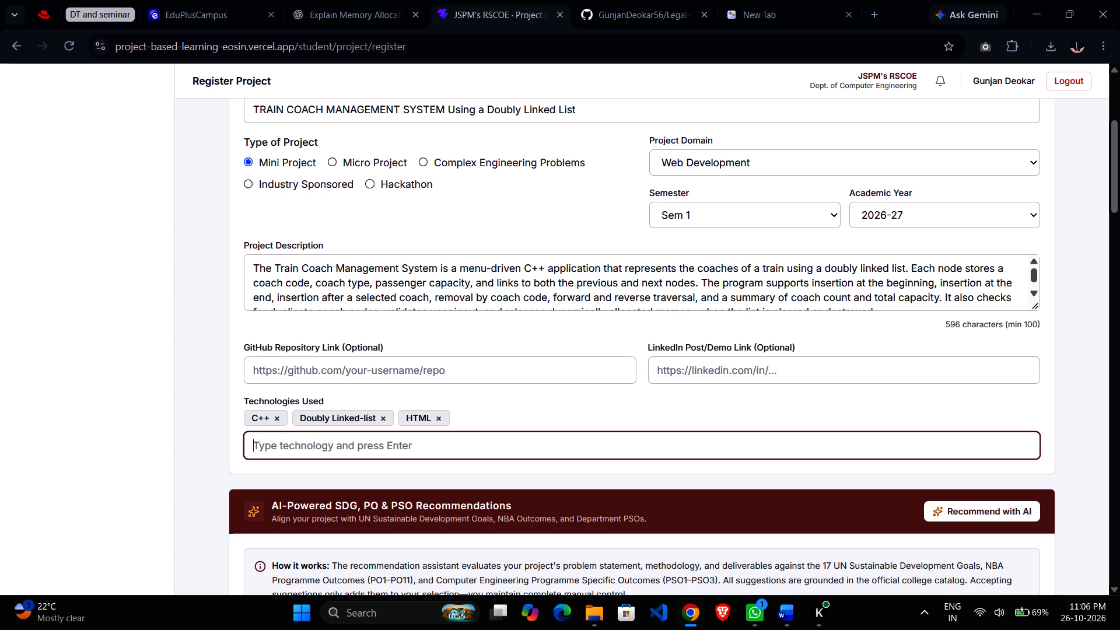
text(CSS)
key(Return)
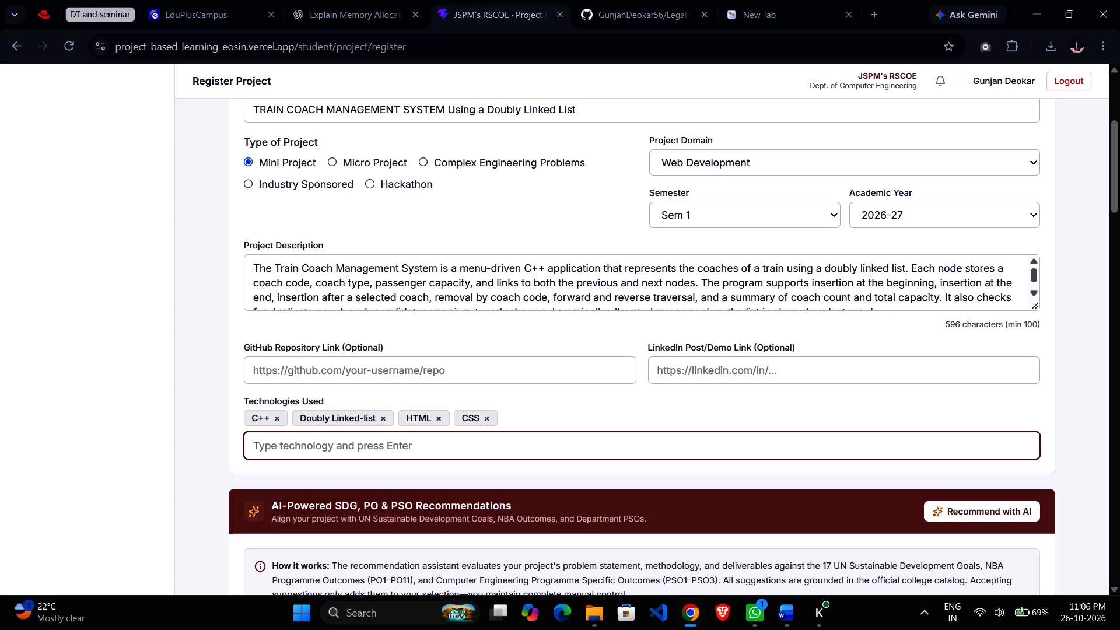
text(Ja)
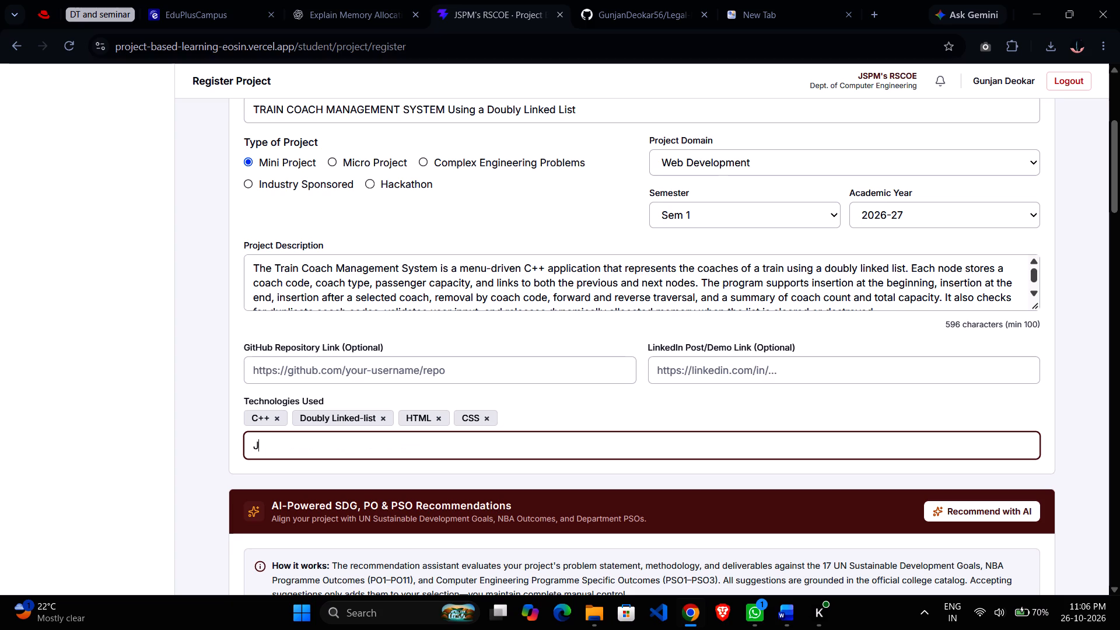
text(va)
key(shift+s)
text(crip)
key(t)
key(Return)
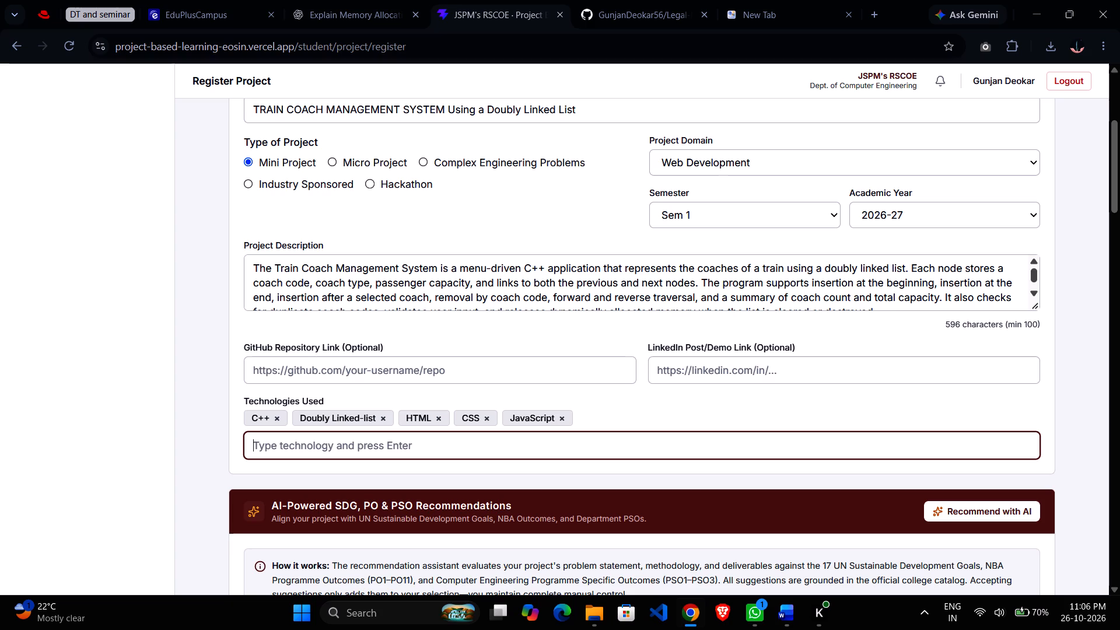
Check the rest of the registration form down to the project screenshots and submit the project for approval.
scroll(519, 459, down, 4)
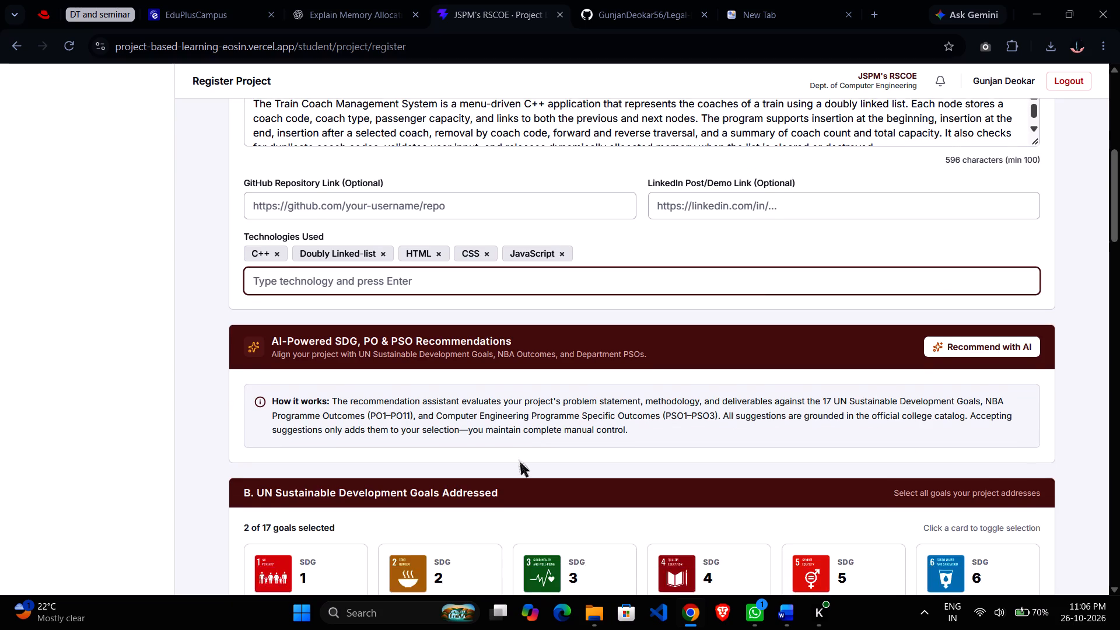
scroll(519, 459, down, 11)
scroll(519, 459, up, 2)
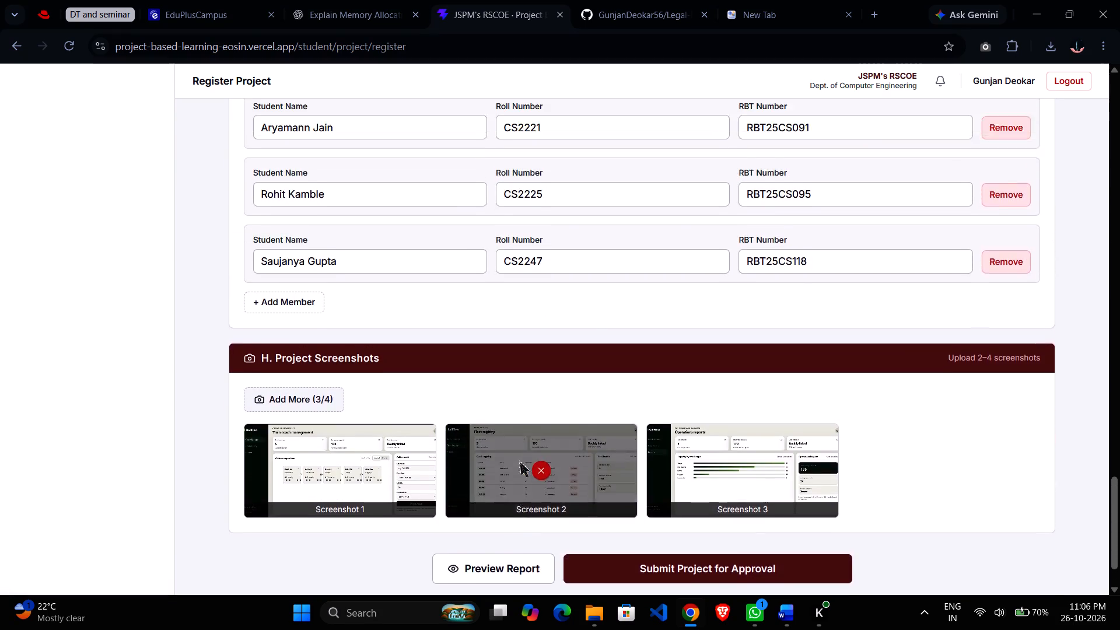
scroll(519, 459, up, 3)
scroll(519, 459, down, 7)
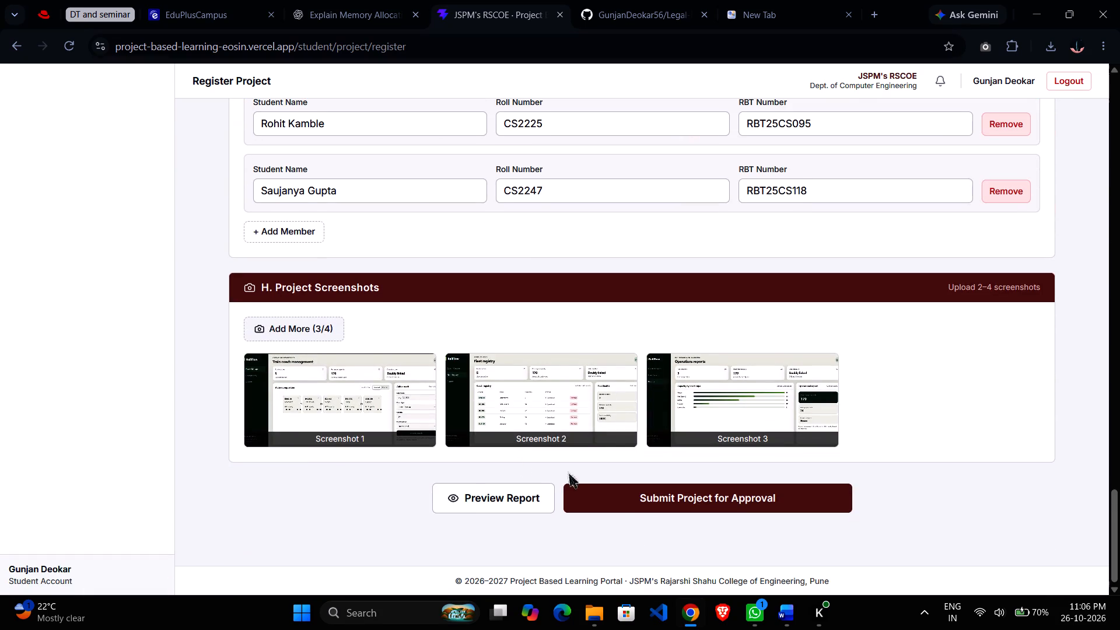
click(646, 508)
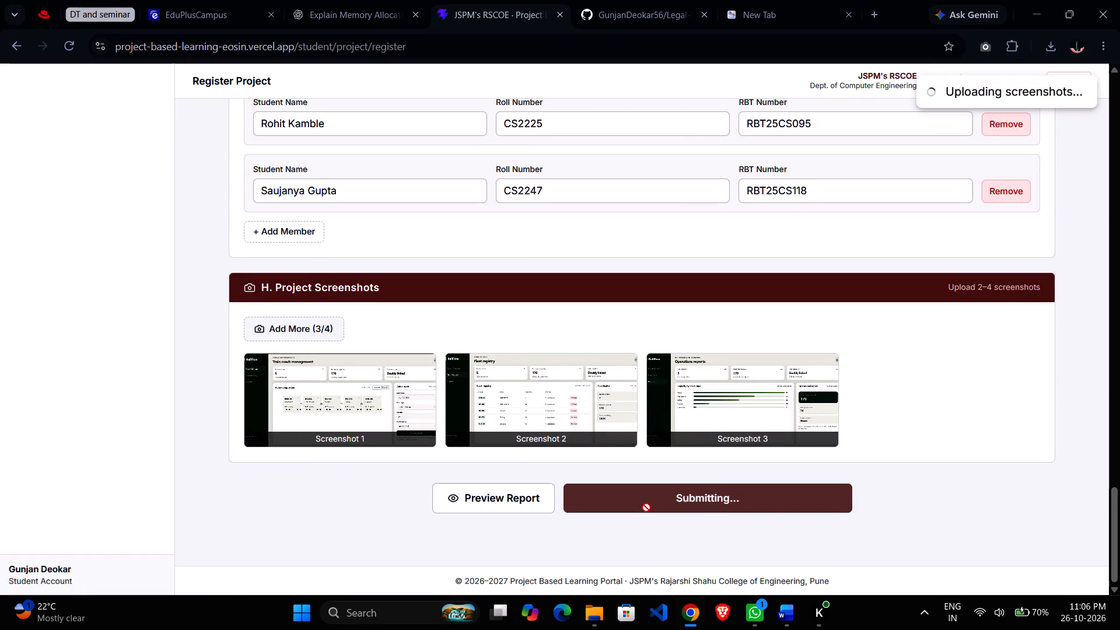
scroll(772, 432, up, 1)
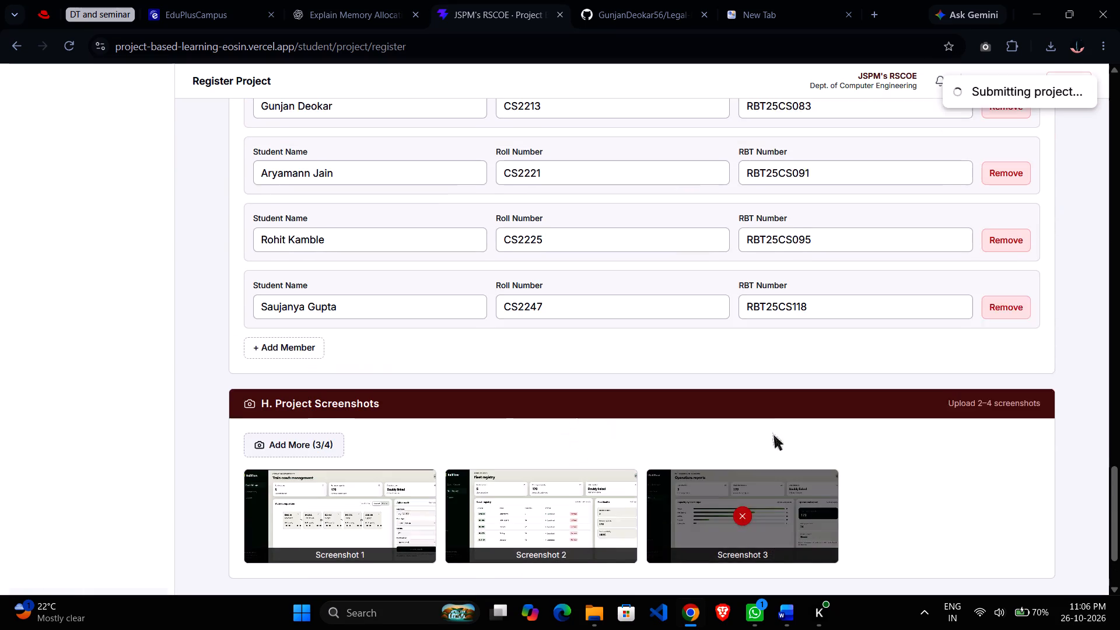
scroll(772, 432, up, 1)
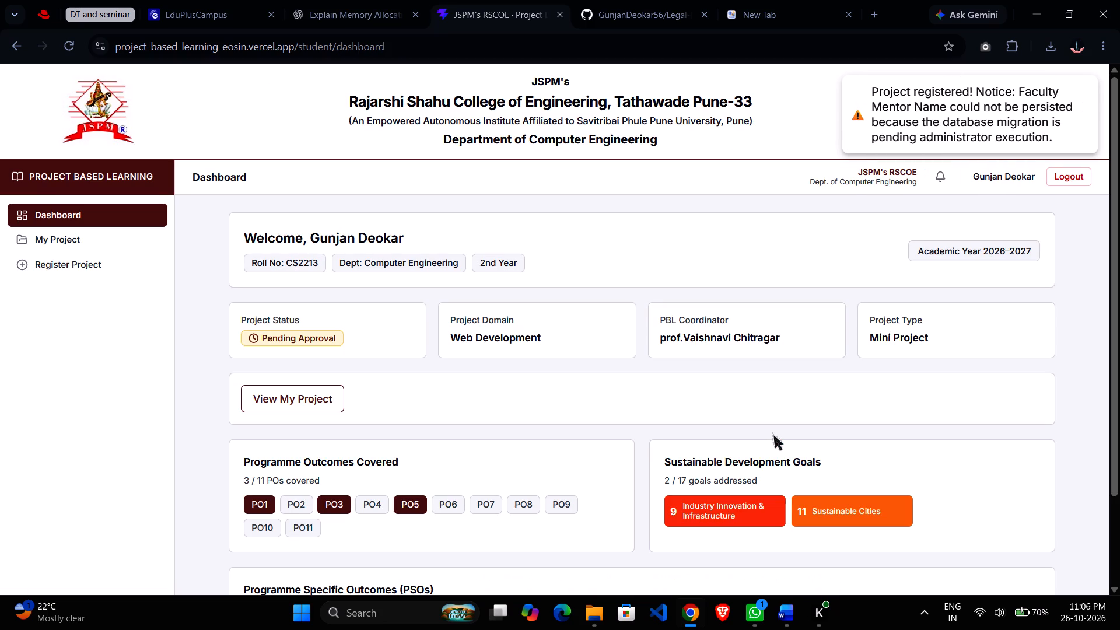
Look over the student dashboard and open the submitted project from it.
scroll(651, 422, down, 3)
scroll(471, 468, up, 1)
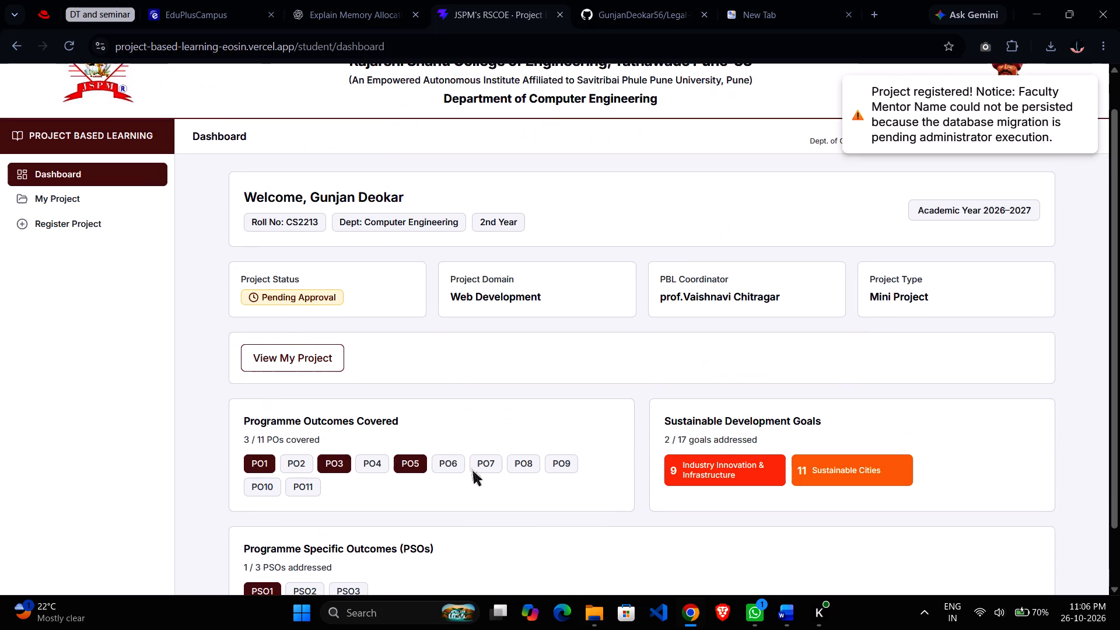
scroll(471, 468, up, 1)
click(292, 398)
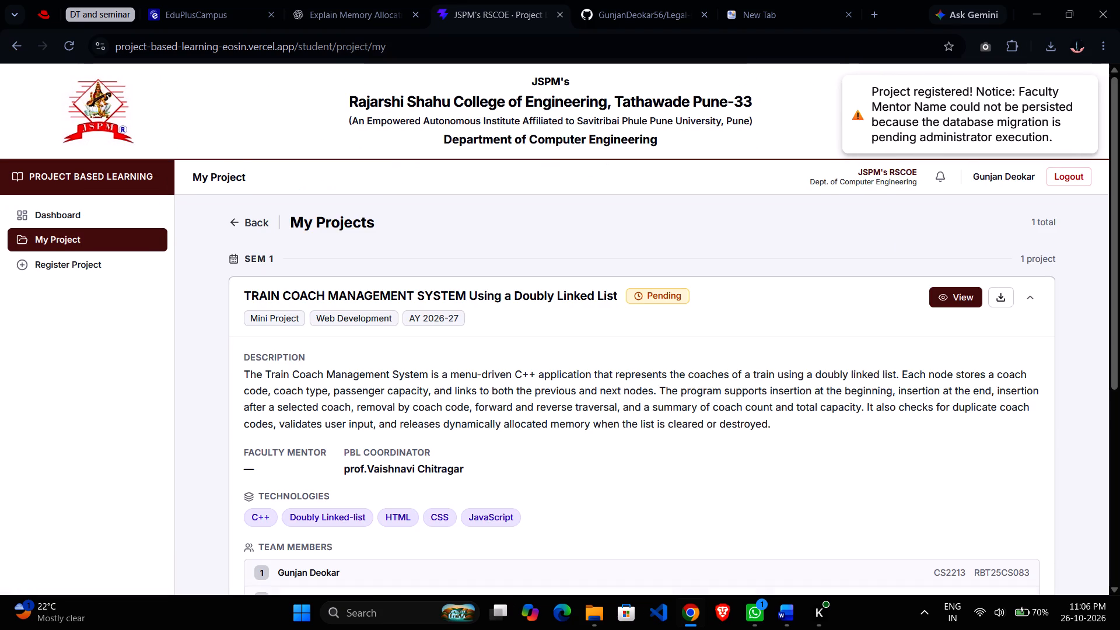
Review the submitted project's description, mentor and coordinator, technologies, team members, programme outcomes, SDG goals and screenshots.
scroll(494, 422, down, 1)
scroll(792, 357, down, 4)
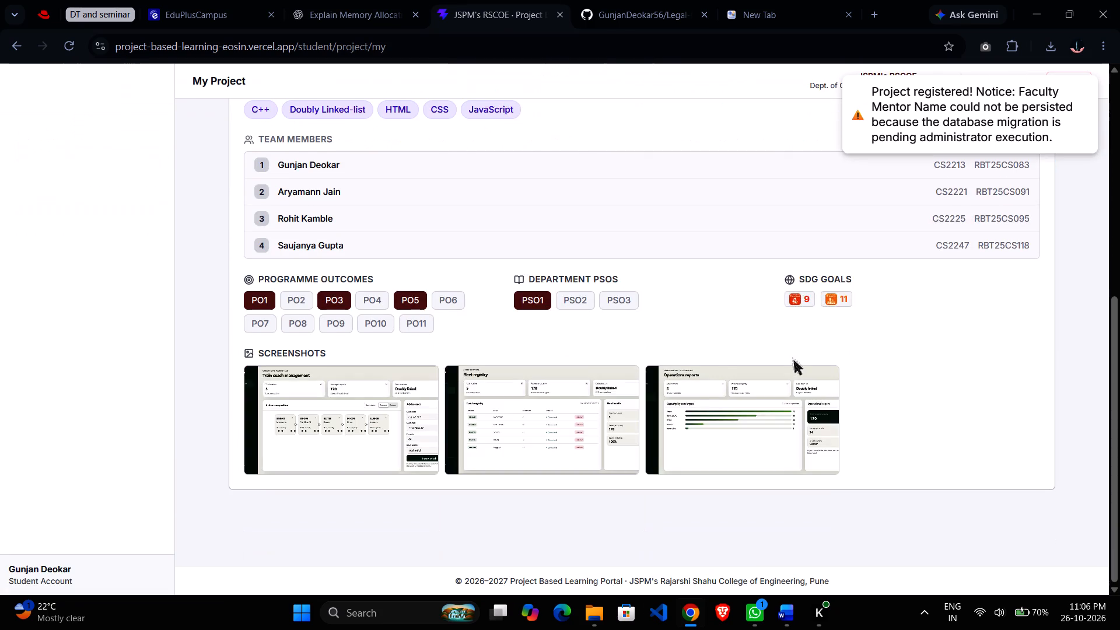
scroll(792, 357, down, 2)
scroll(792, 357, up, 6)
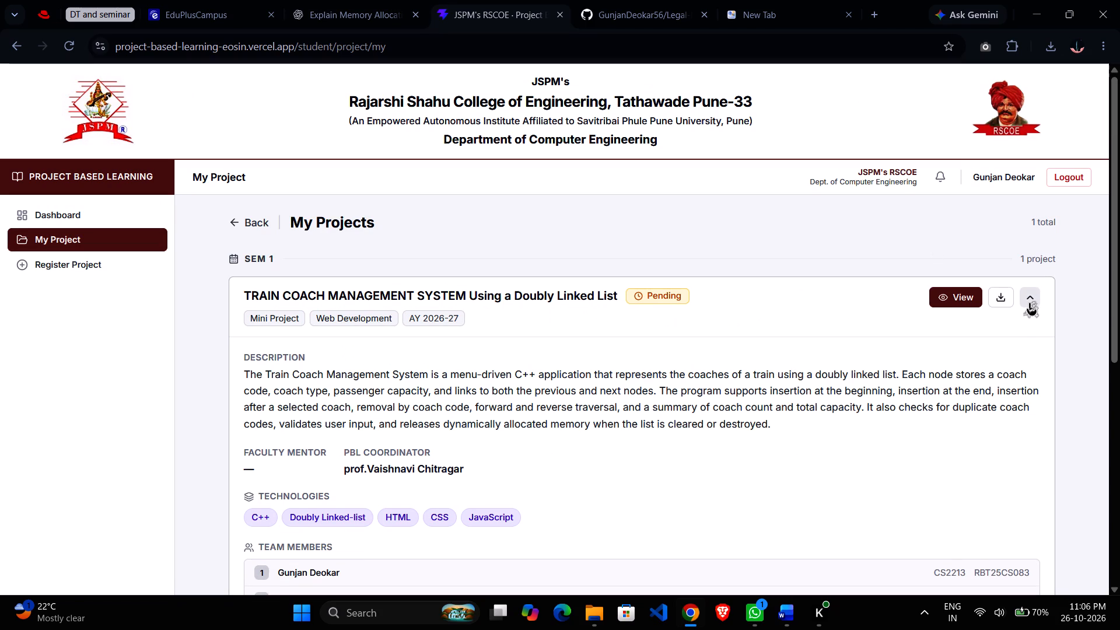
scroll(616, 313, down, 1)
scroll(616, 348, up, 1)
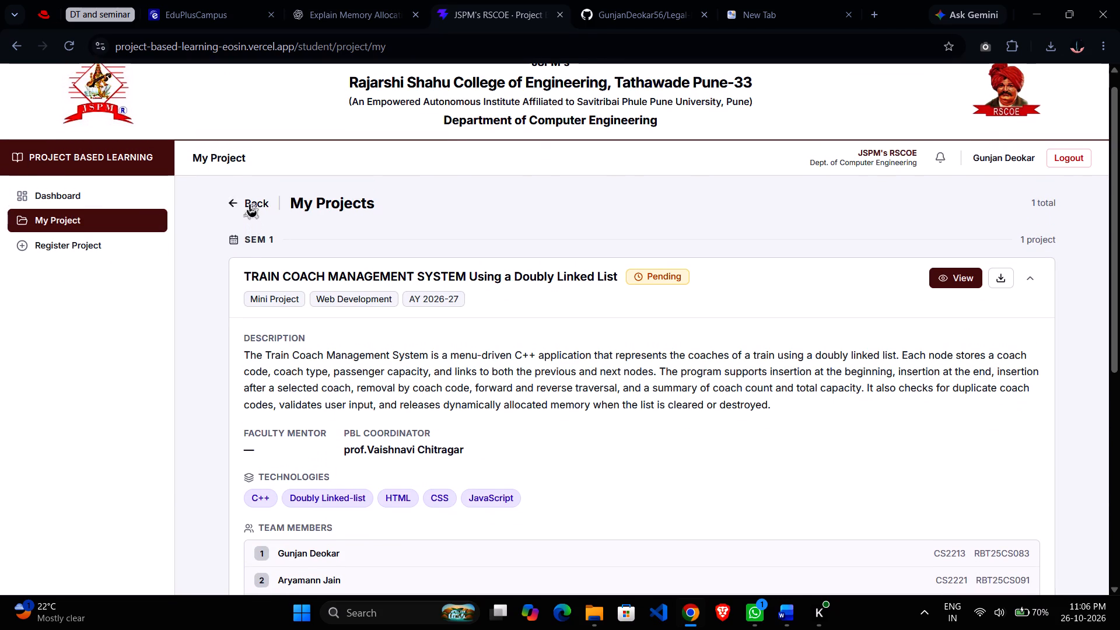
scroll(510, 556, down, 1)
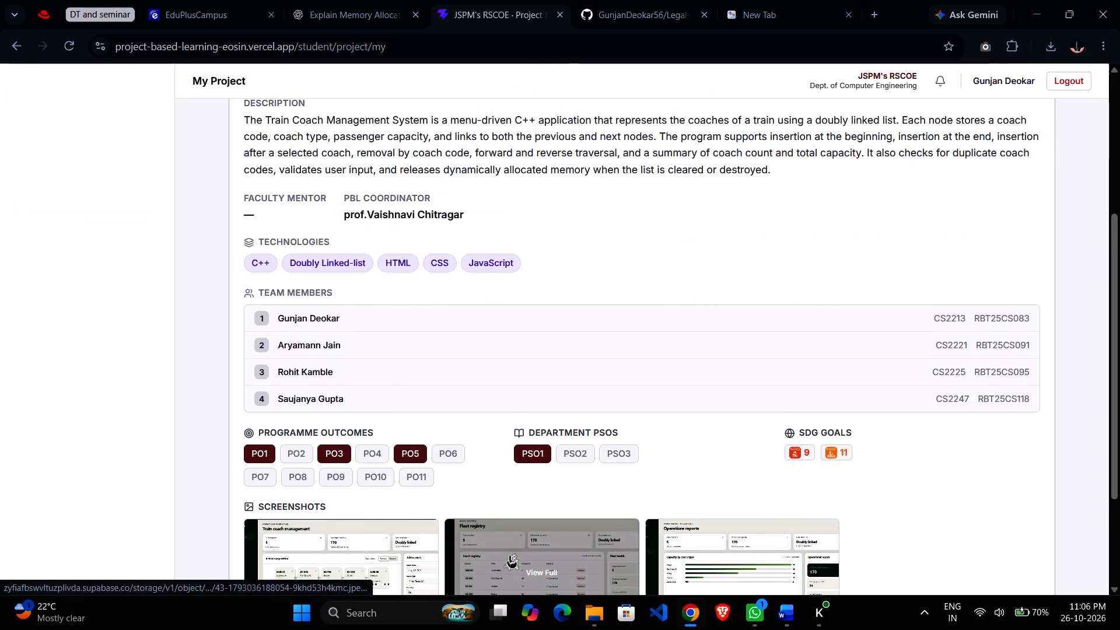
scroll(289, 292, up, 4)
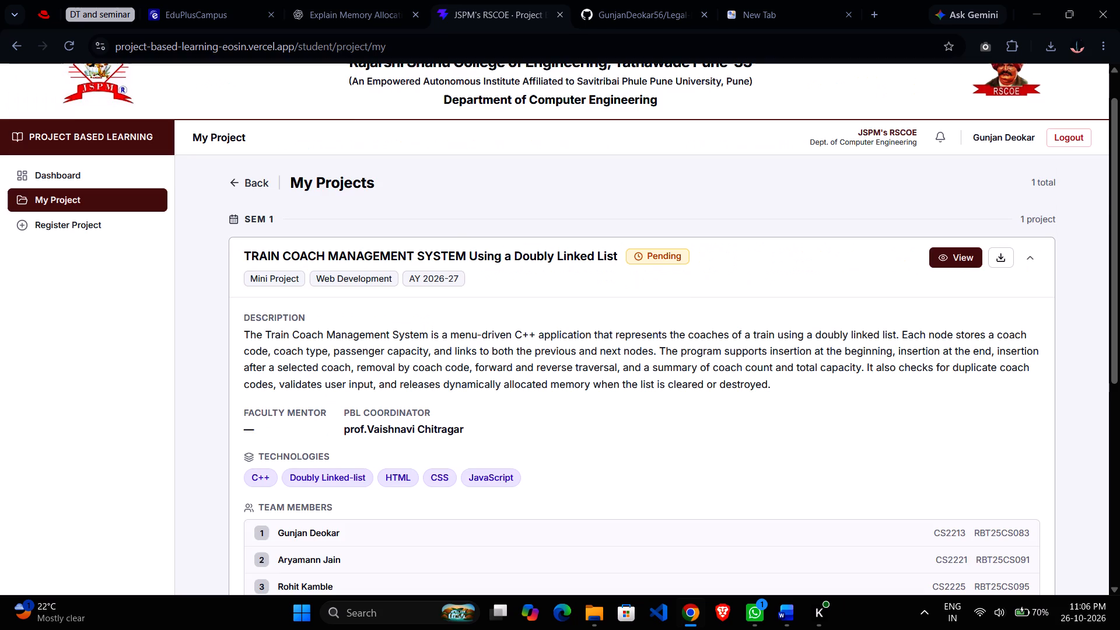
scroll(643, 461, down, 2)
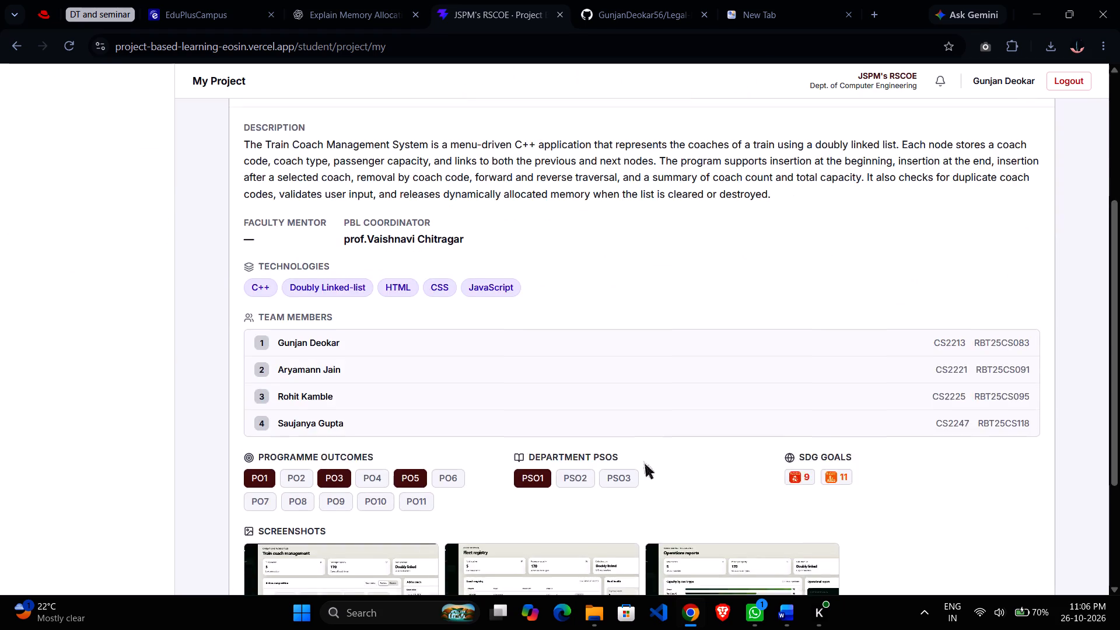
scroll(643, 461, down, 3)
scroll(643, 461, up, 4)
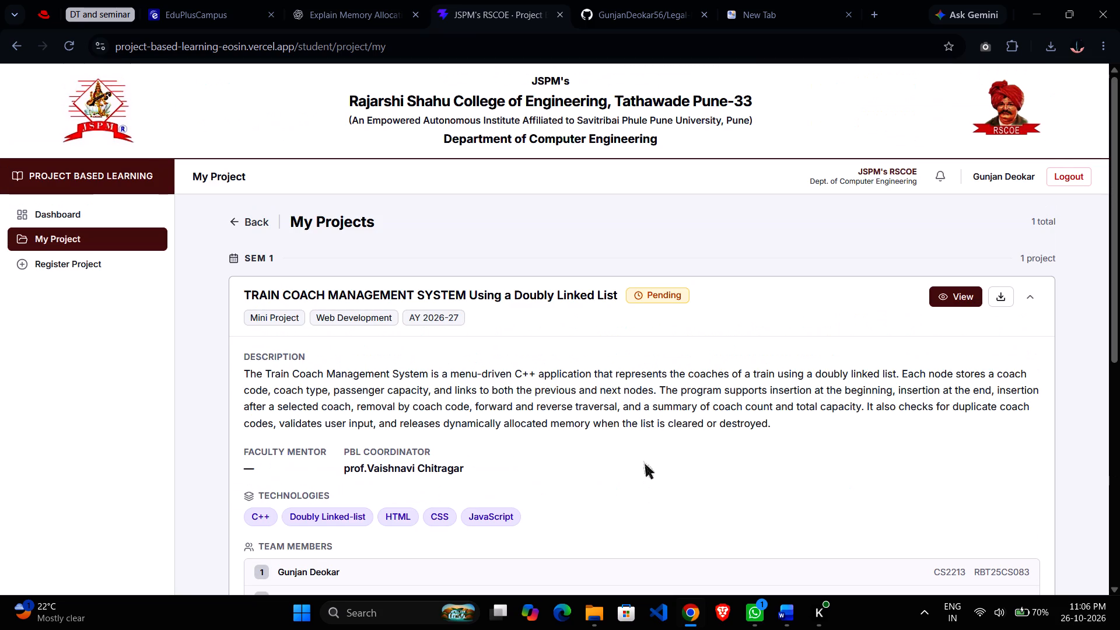
scroll(643, 461, down, 7)
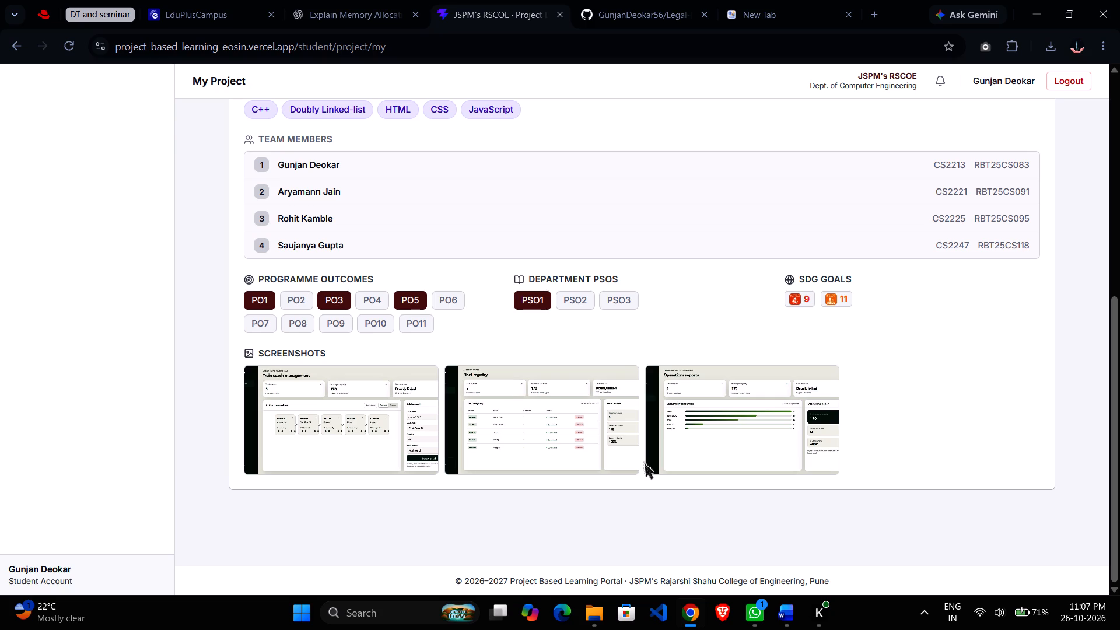
scroll(643, 461, down, 1)
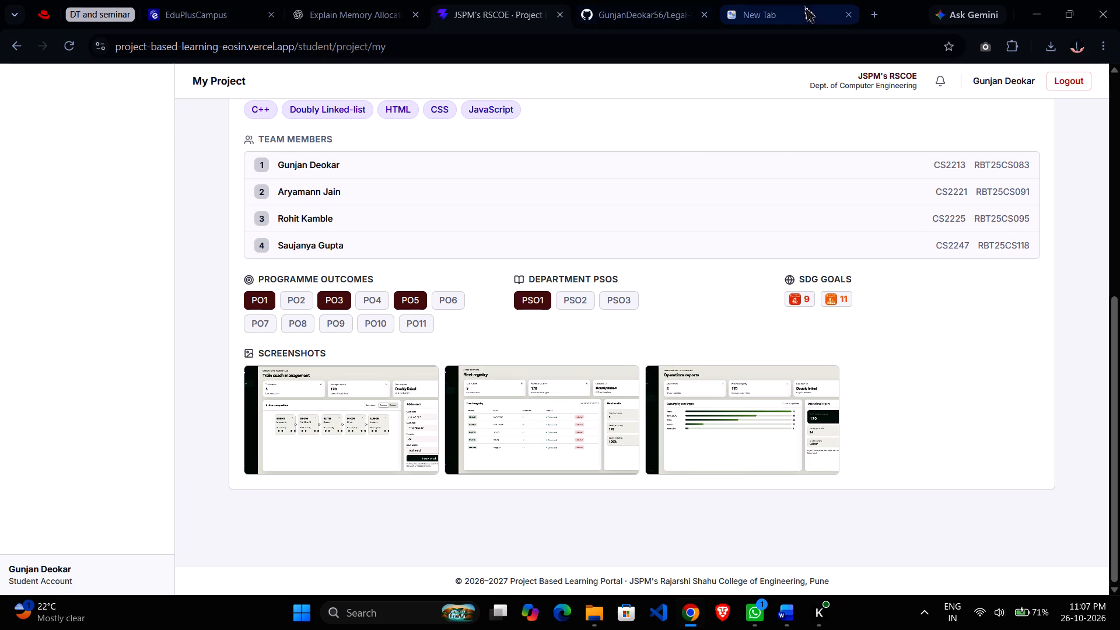
Switch to the already open blank browser tab and enter "ai".
click(804, 5)
text(ai)
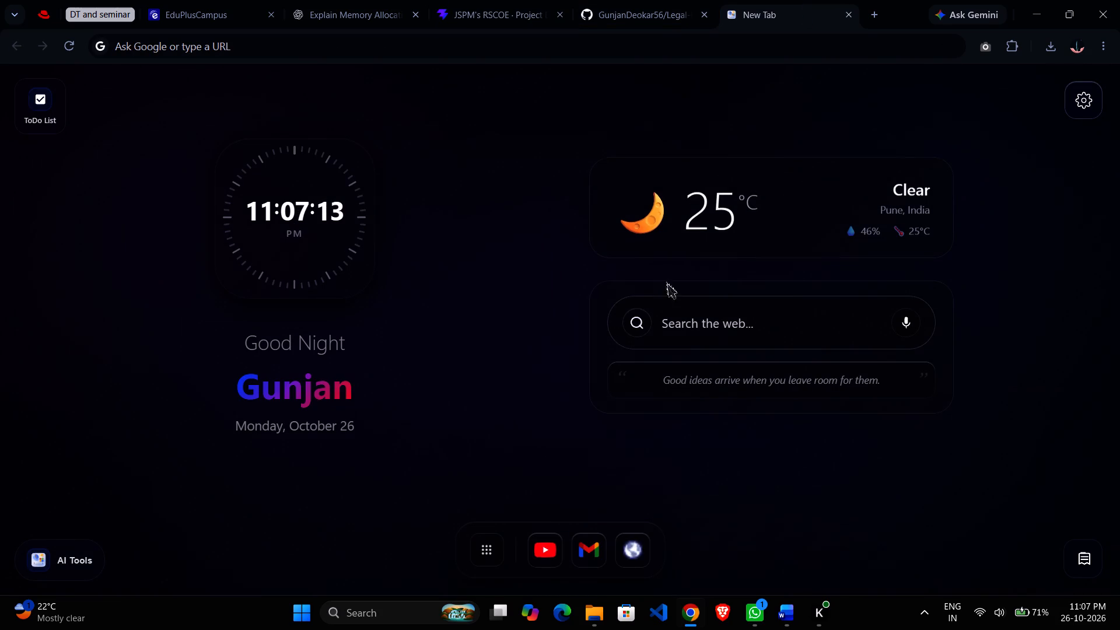